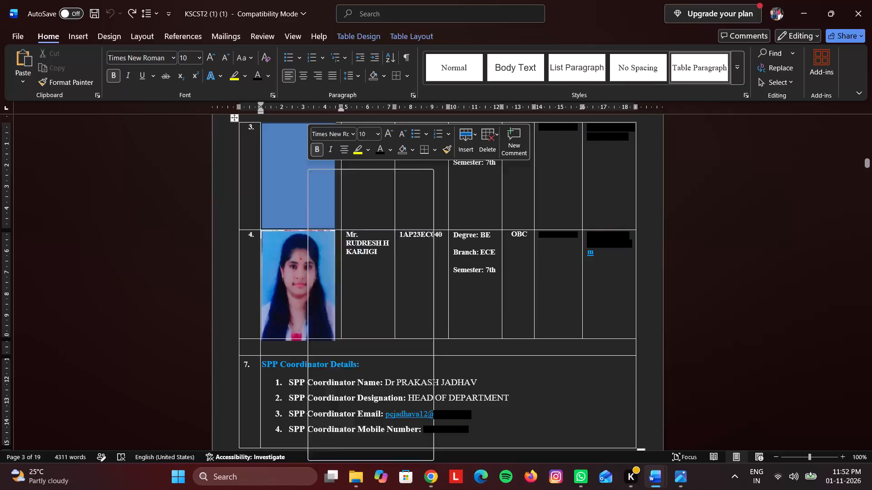
Replace the photo in row 4 of the student details table with the copied photo.
key(ctrl+v)
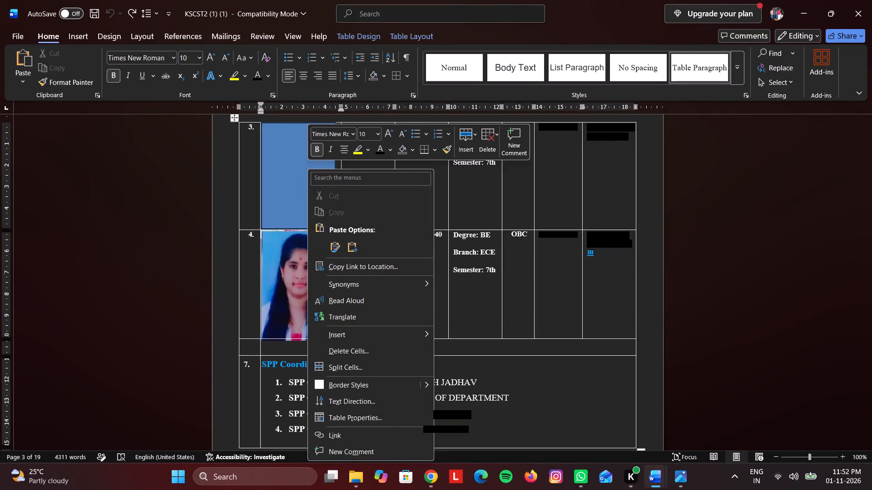
click(575, 311)
click(302, 300)
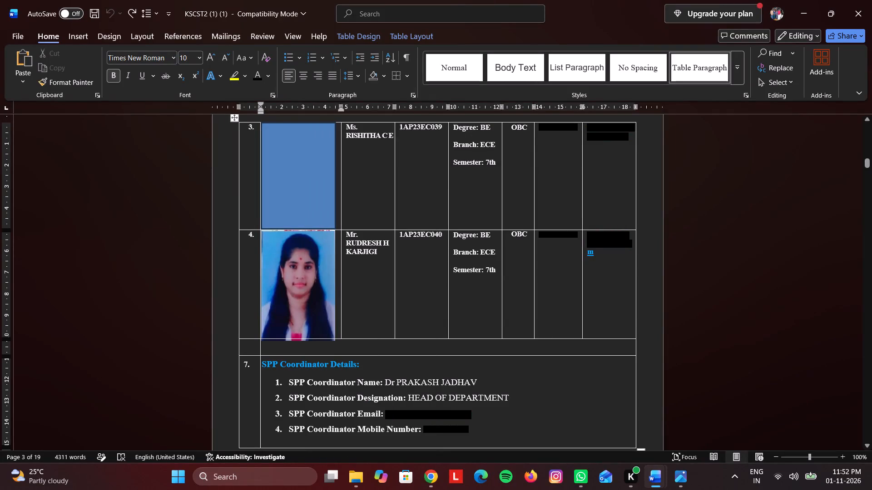
key(ctrl+v)
Shorten the new row 4 photo slightly by adjusting its bottom edge, keeping its width.
click(309, 328)
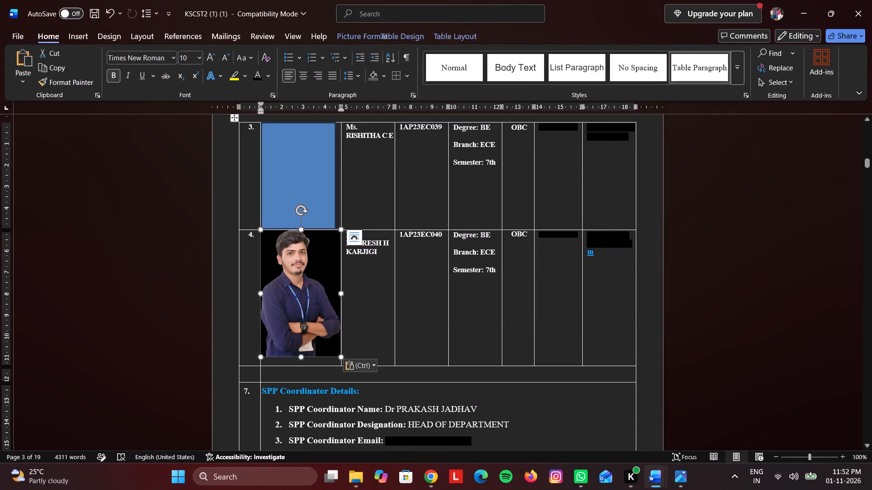
click(301, 356)
click(301, 350)
drag(301, 345, 303, 337)
drag(298, 358, 303, 339)
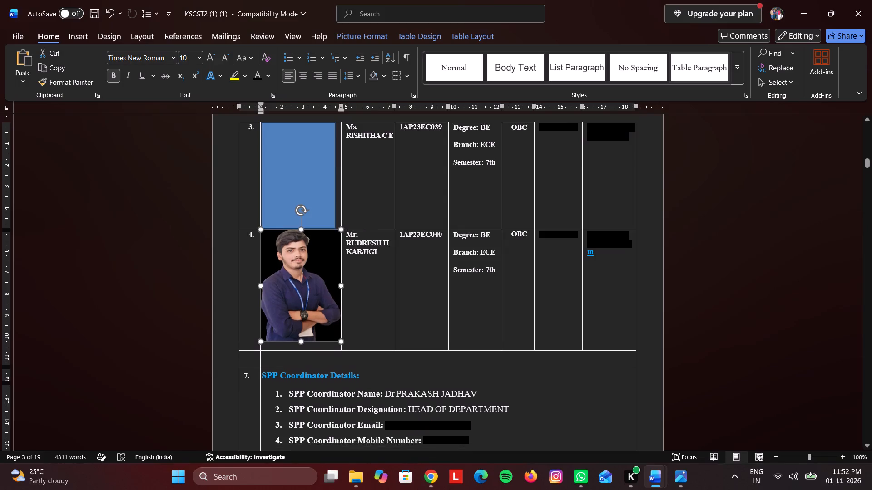
drag(303, 339, 306, 342)
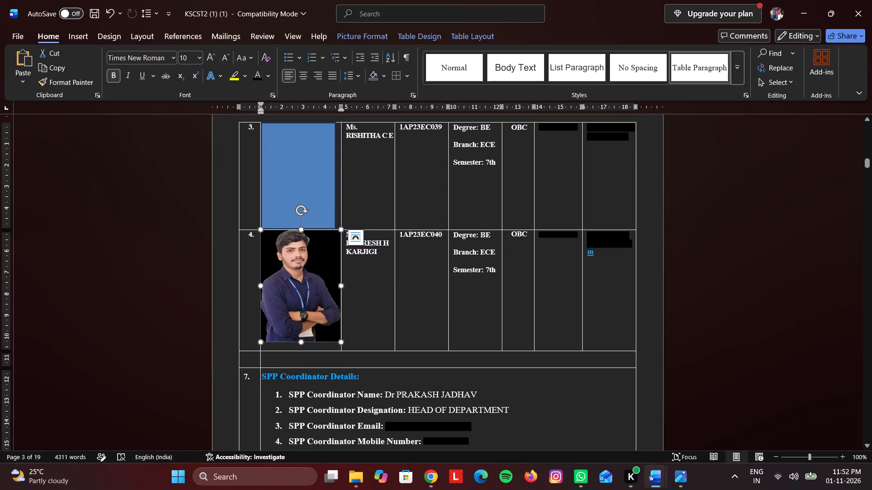
drag(300, 342, 300, 354)
Remove the empty line beneath the photo in row 4 so the table row fits the picture.
click(300, 361)
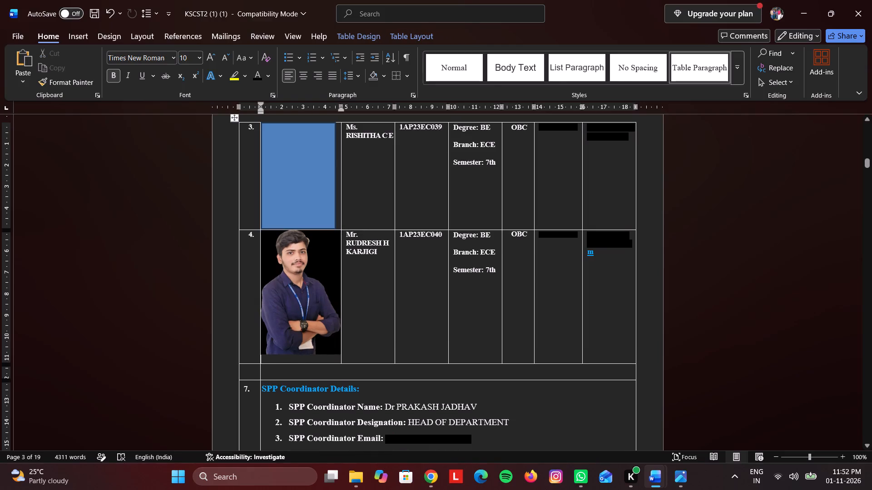
key(BackSpace)
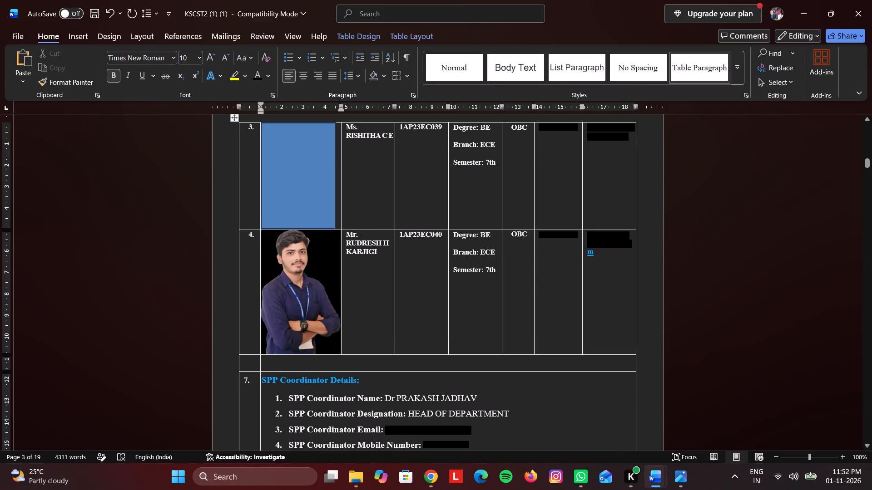
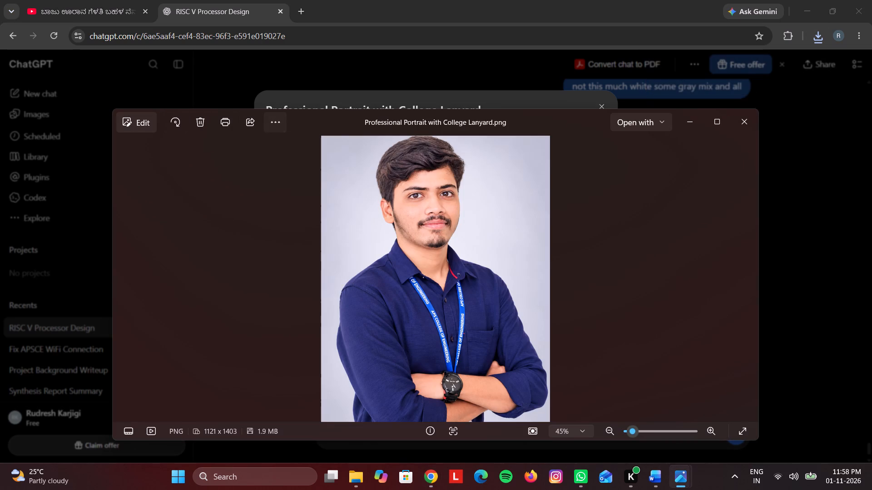
click(259, 148)
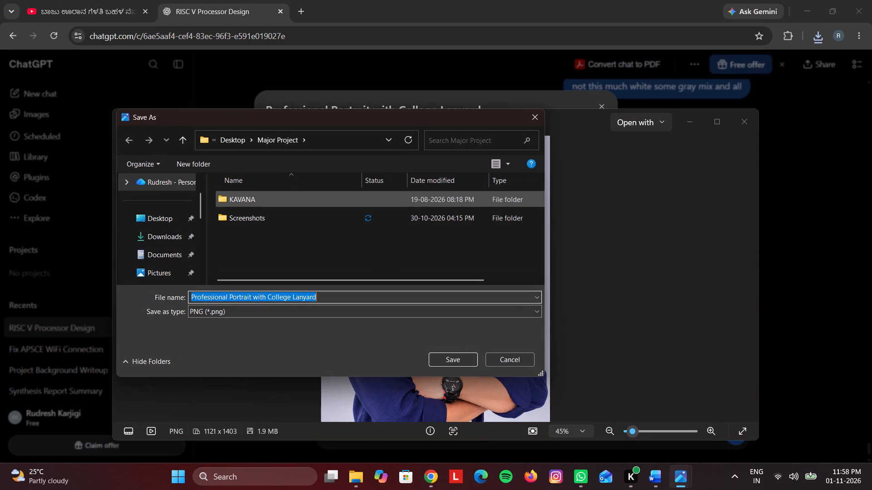
scroll(155, 253, down, 2)
scroll(166, 216, up, 2)
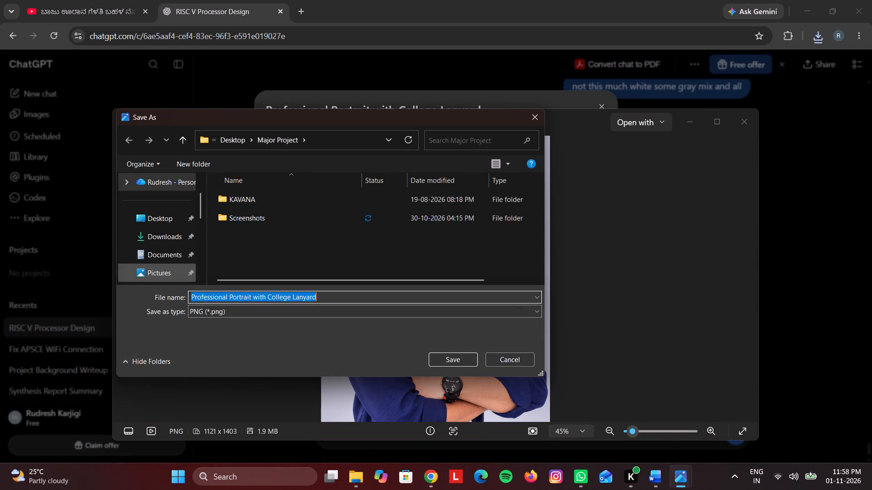
scroll(166, 238, down, 4)
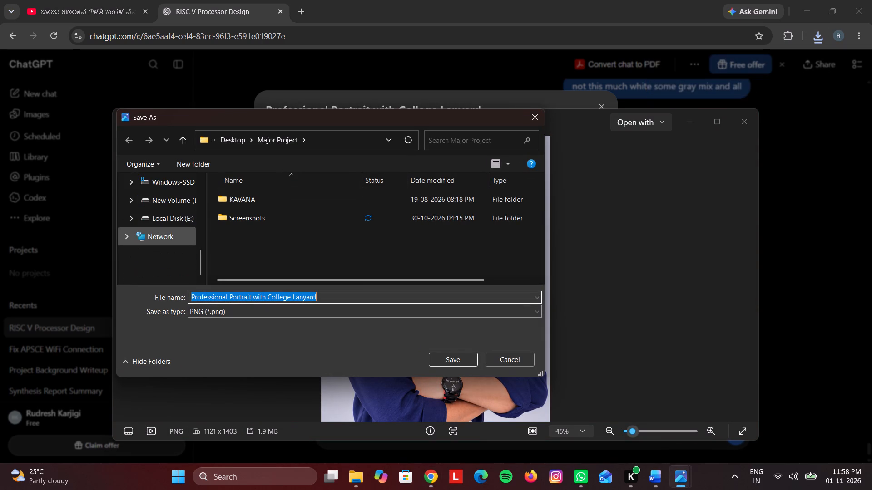
scroll(166, 239, up, 2)
scroll(173, 196, up, 1)
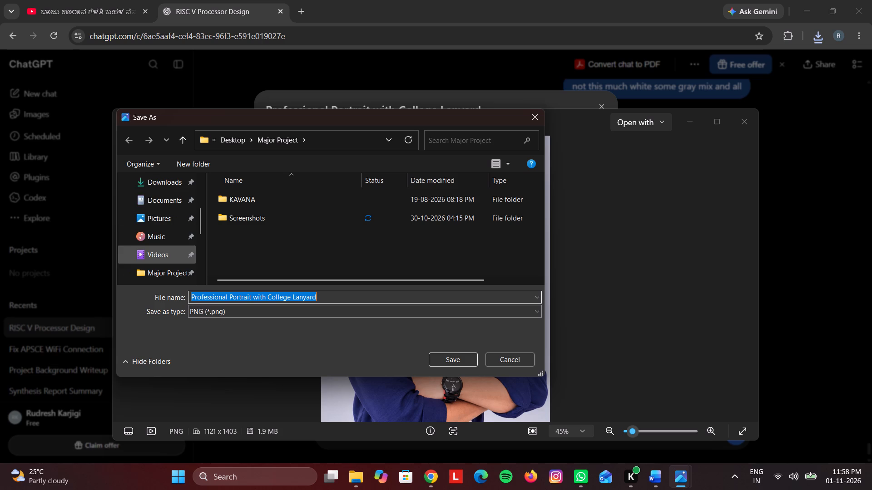
scroll(170, 220, up, 1)
click(167, 268)
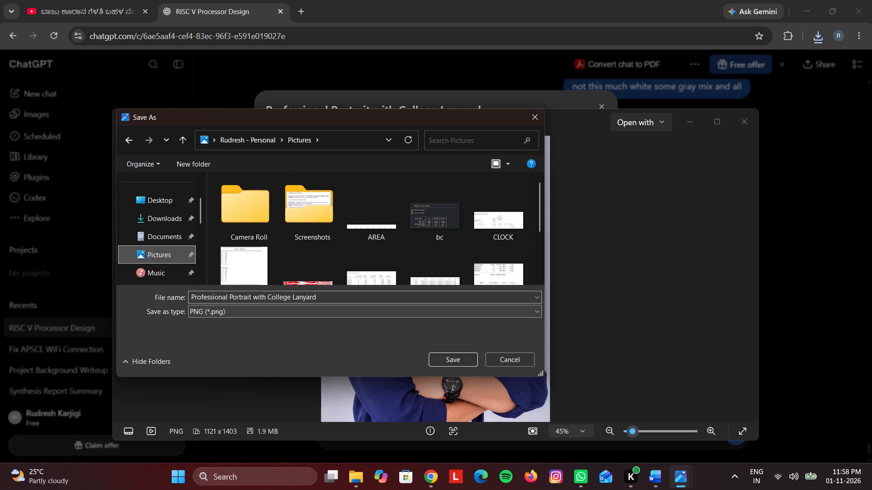
double_click(328, 296)
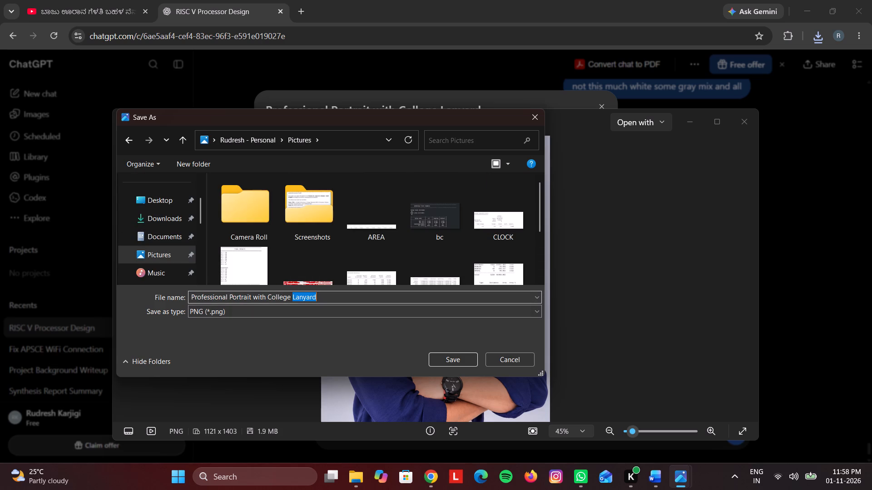
click(328, 296)
drag(328, 296, 173, 298)
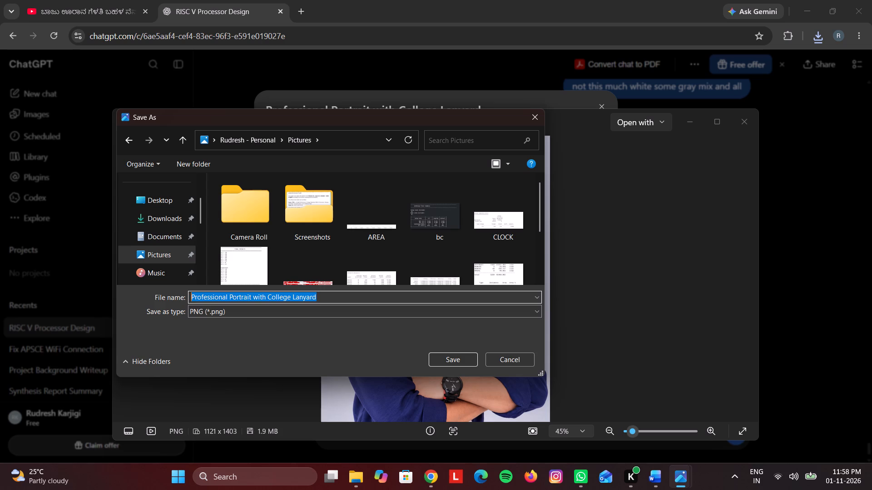
drag(173, 298, 172, 298)
click(172, 298)
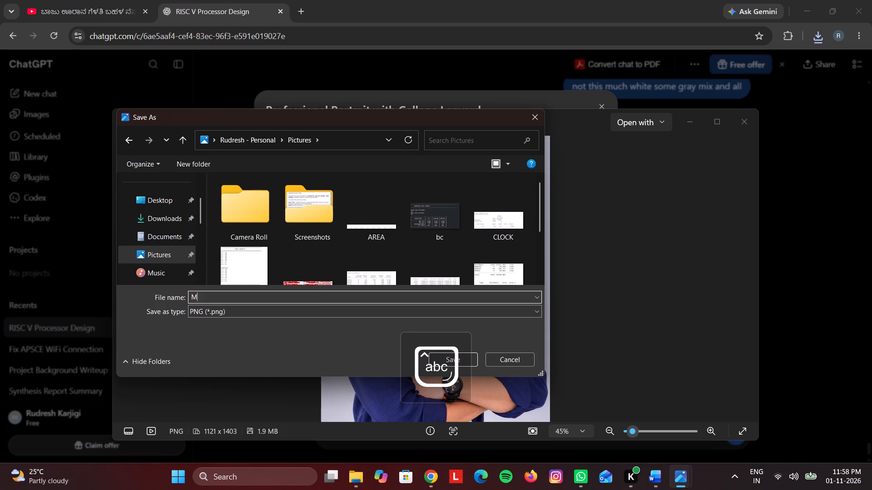
key(e)
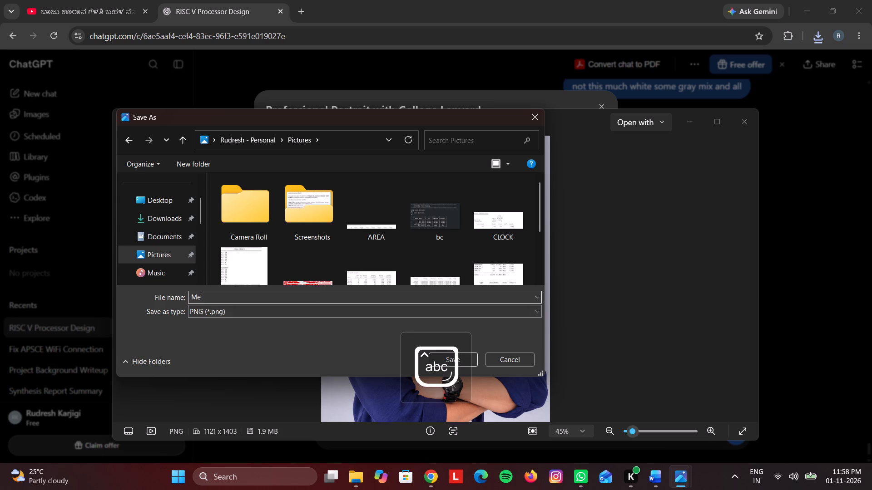
click(469, 358)
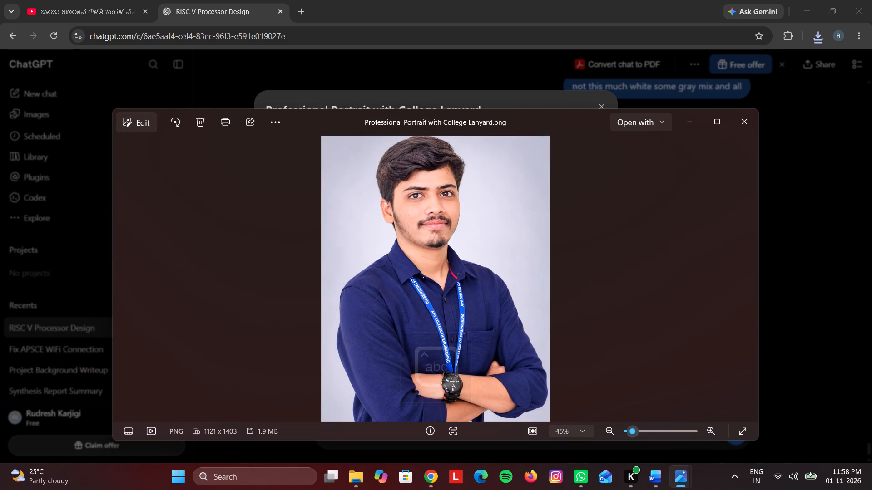
Copy the downloaded gray-background portrait to the clipboard, and close the image viewer, the ChatGPT image preview and the browser.
right_click(489, 267)
click(513, 286)
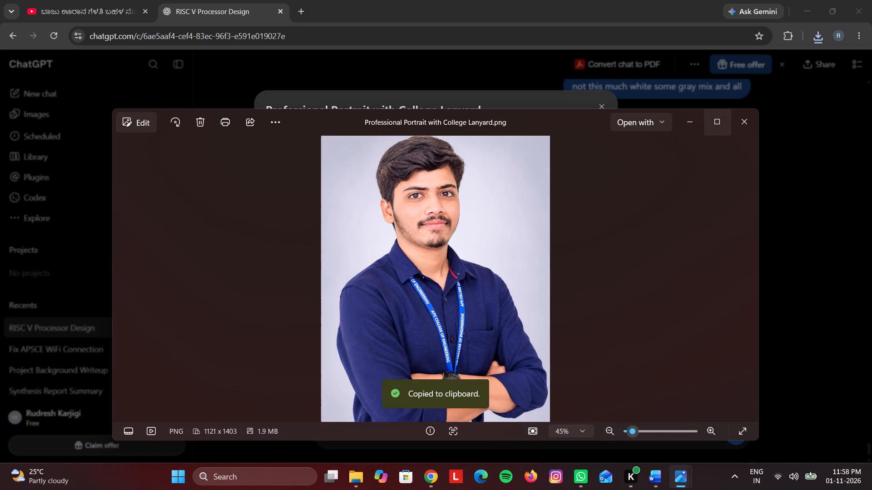
click(747, 118)
click(609, 111)
click(603, 108)
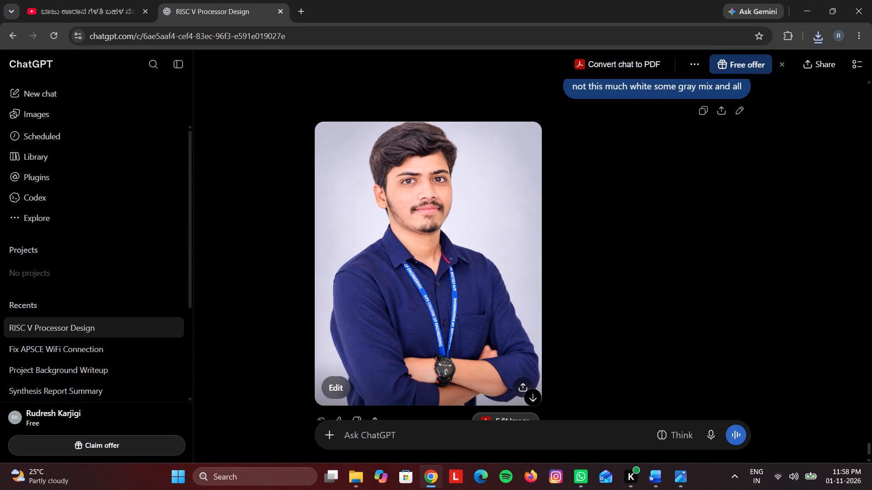
click(857, 2)
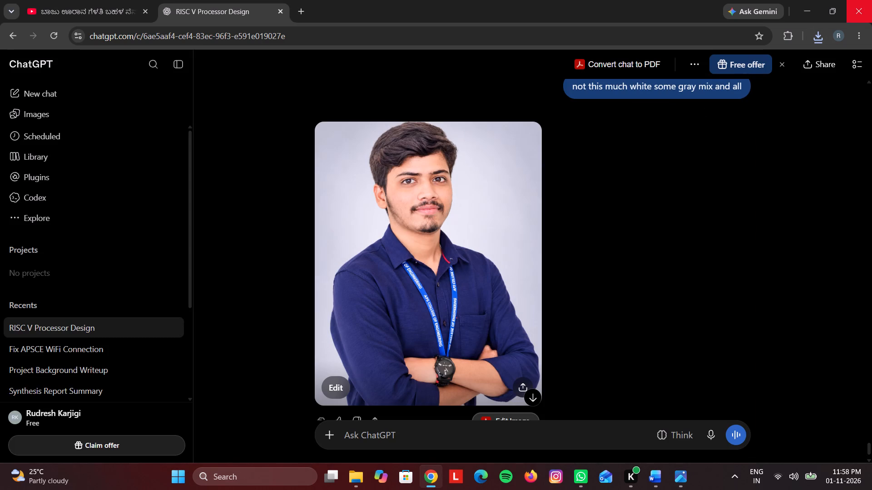
Replace the black-background photo in student 4's row of the Word team details table with the copied gray-background portrait.
click(316, 222)
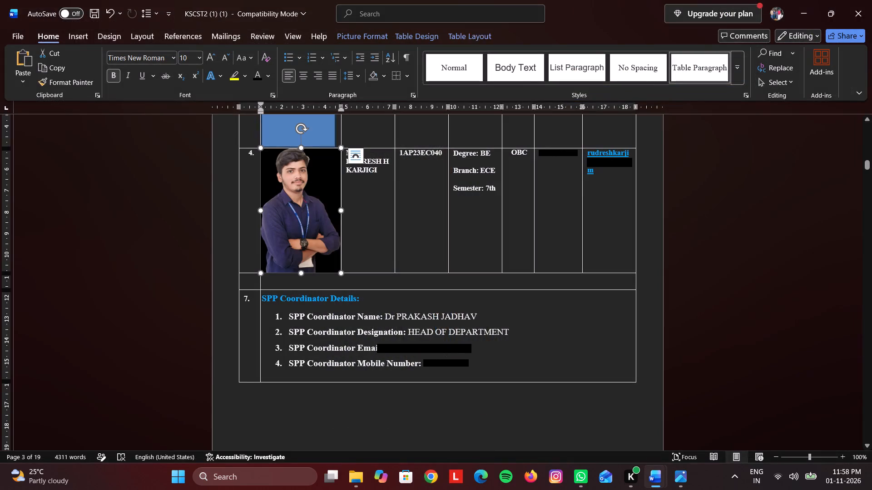
key(Delete)
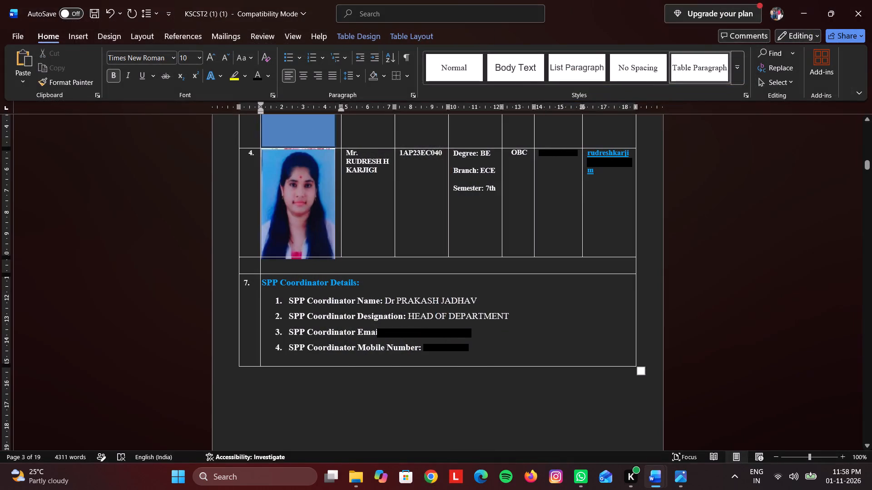
key(ctrl+v)
Stretch the new portrait's bottom edge downward until it covers the old photo showing behind it in student 4's cell.
click(307, 214)
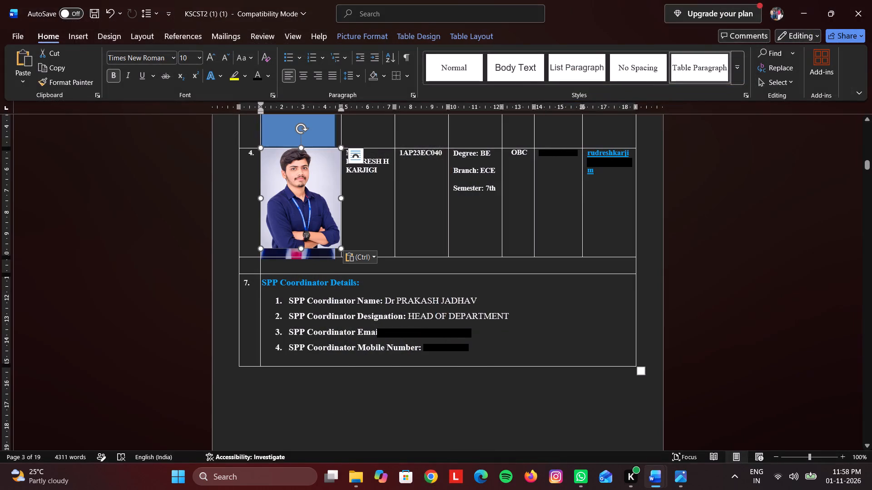
drag(302, 245, 302, 250)
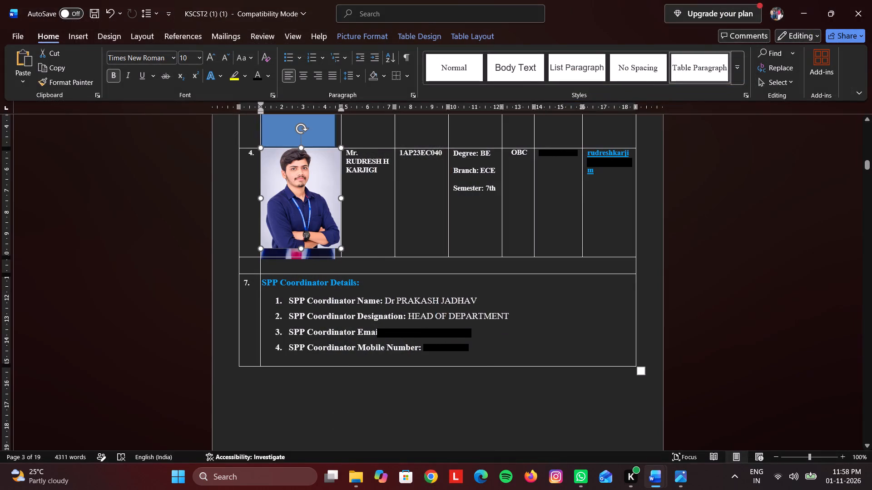
drag(302, 250, 301, 258)
click(301, 258)
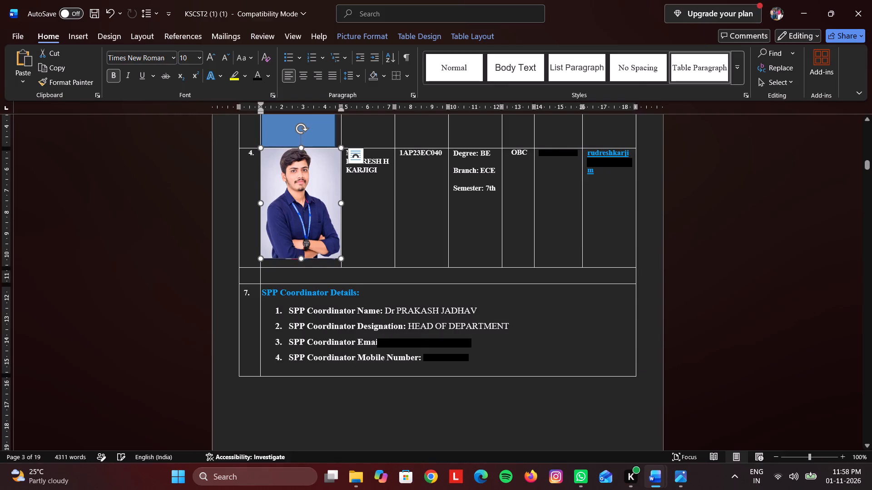
Delete the empty line beneath the portrait in student 4's photo cell so the row fits the picture.
click(287, 264)
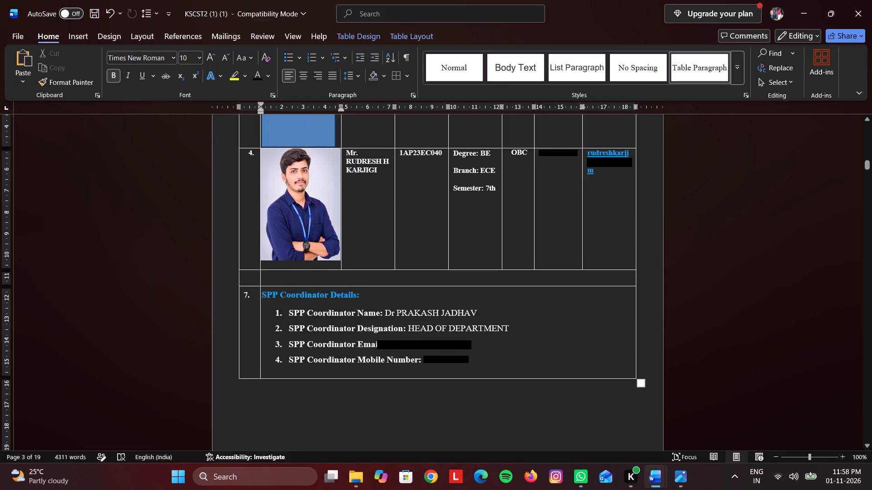
key(BackSpace)
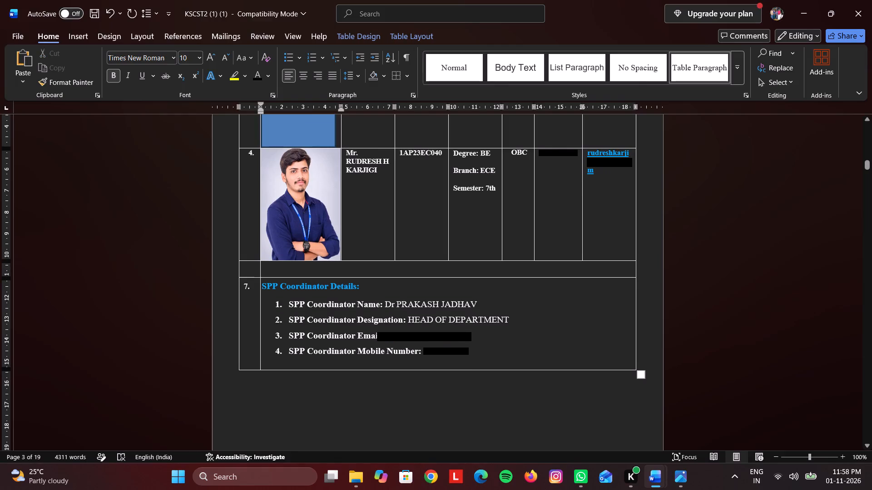
Compare the new student 4 portrait with the photo cells of students 2 and 3 in the team details table.
scroll(375, 243, up, 6)
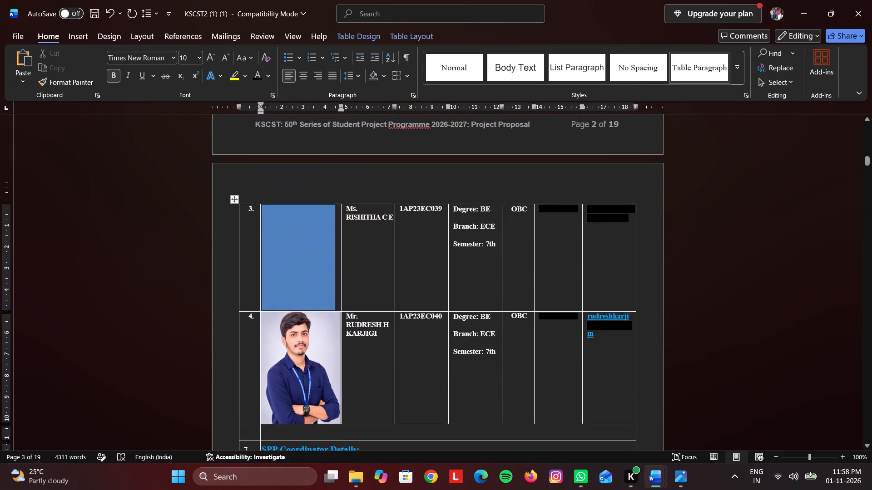
scroll(375, 243, up, 11)
scroll(375, 243, down, 6)
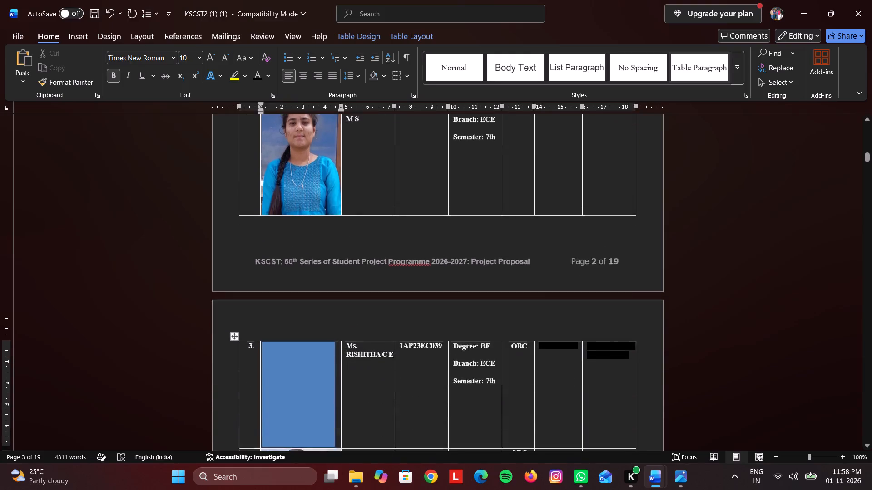
scroll(375, 243, down, 6)
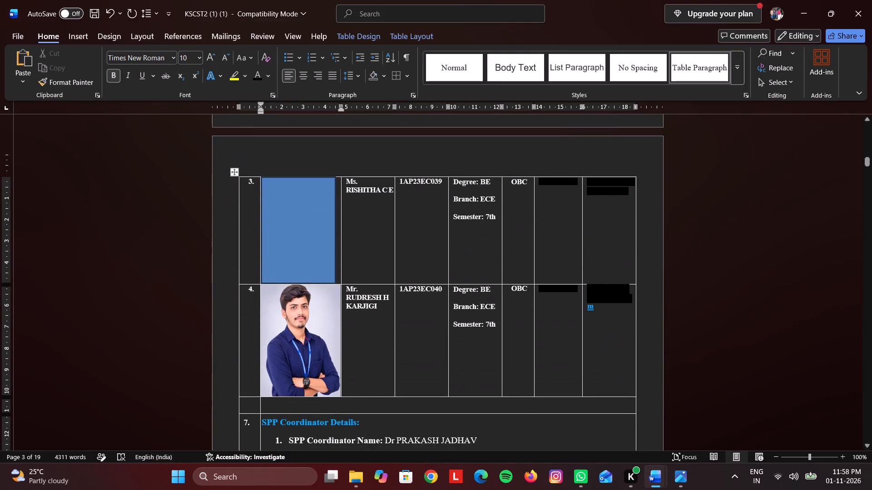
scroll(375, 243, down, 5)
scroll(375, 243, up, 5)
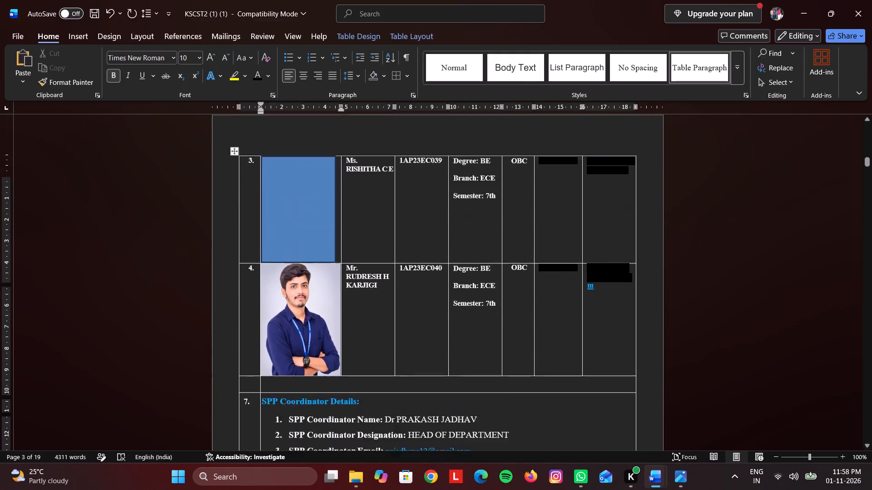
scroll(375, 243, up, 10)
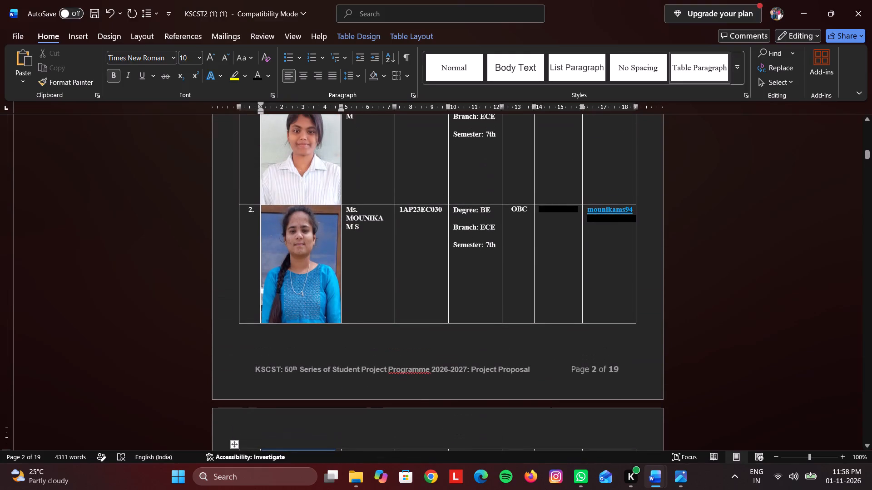
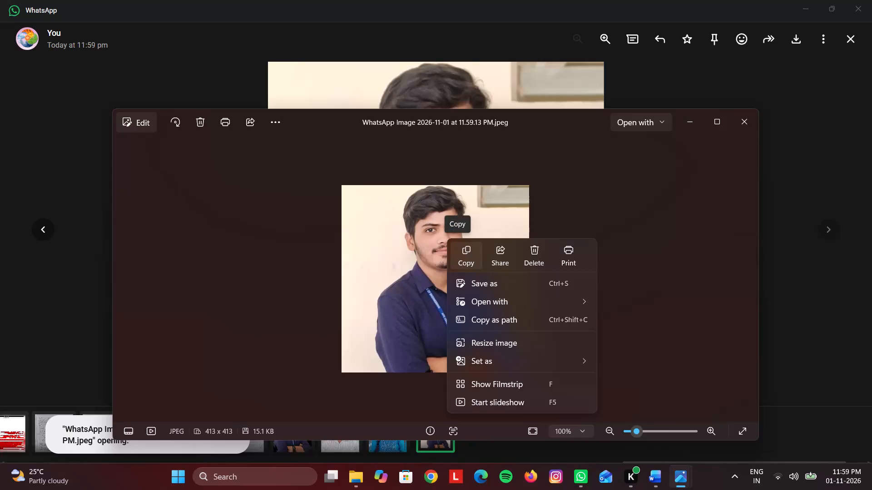
Copy the WhatsApp photo of the student in the navy shirt and blue lanyard to the clipboard.
click(463, 253)
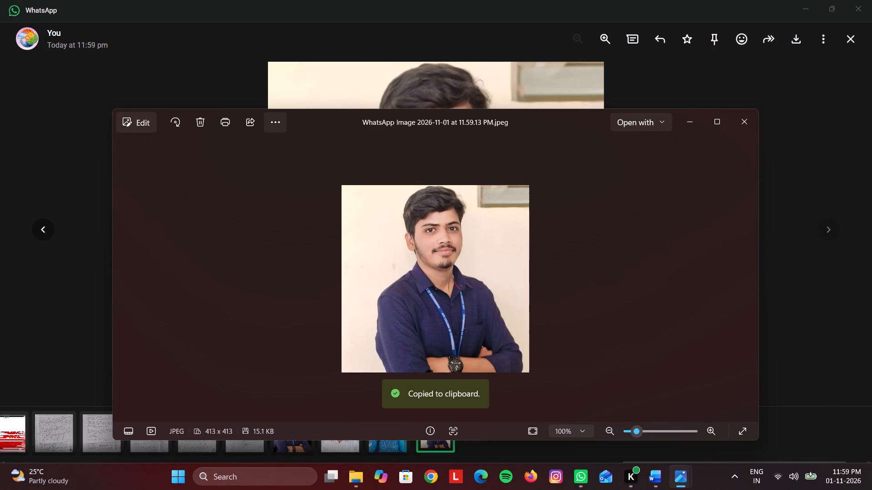
Save a copy of the WhatsApp student photo in the Pictures folder as "Me.png", replacing the existing file of that name.
click(276, 126)
click(258, 149)
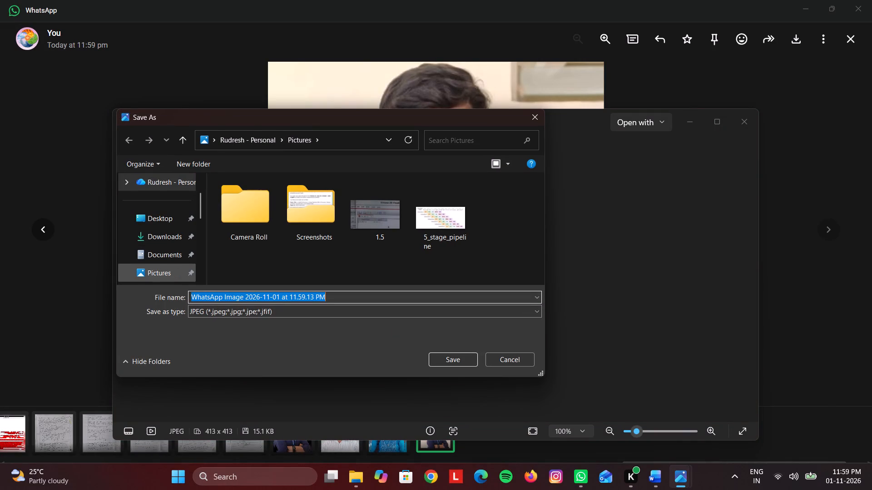
click(163, 272)
drag(335, 297, 325, 299)
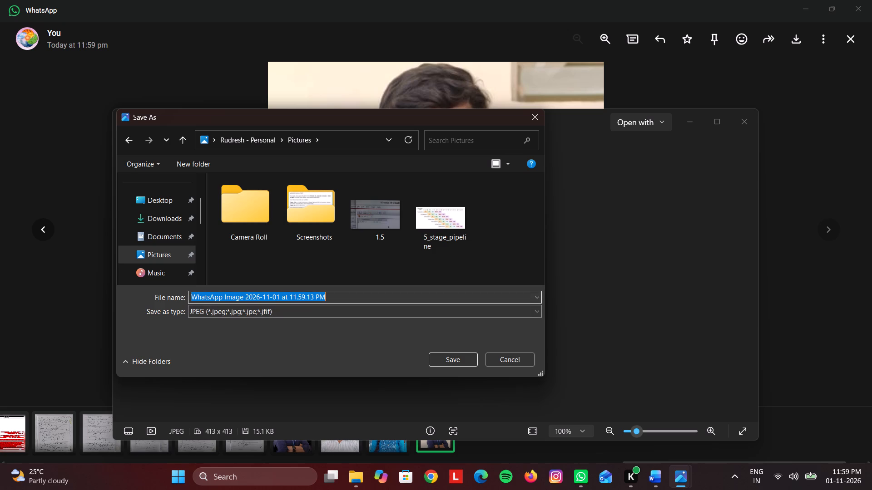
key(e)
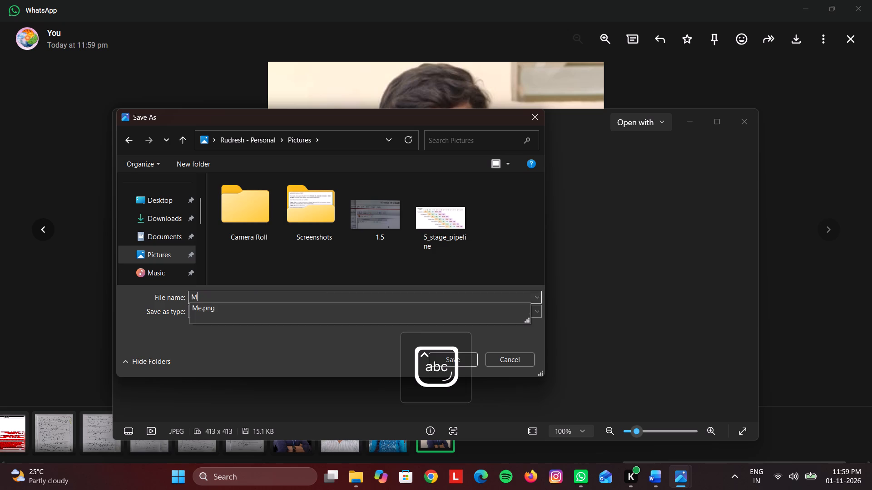
click(326, 310)
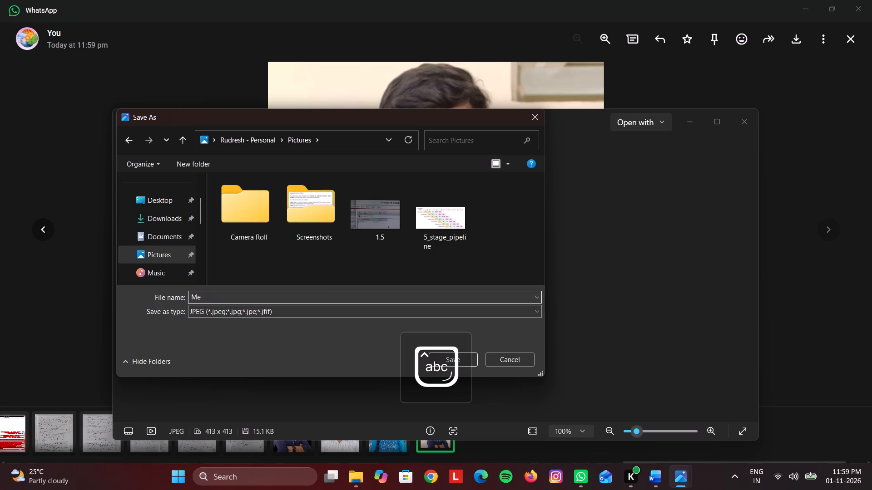
click(472, 363)
click(474, 235)
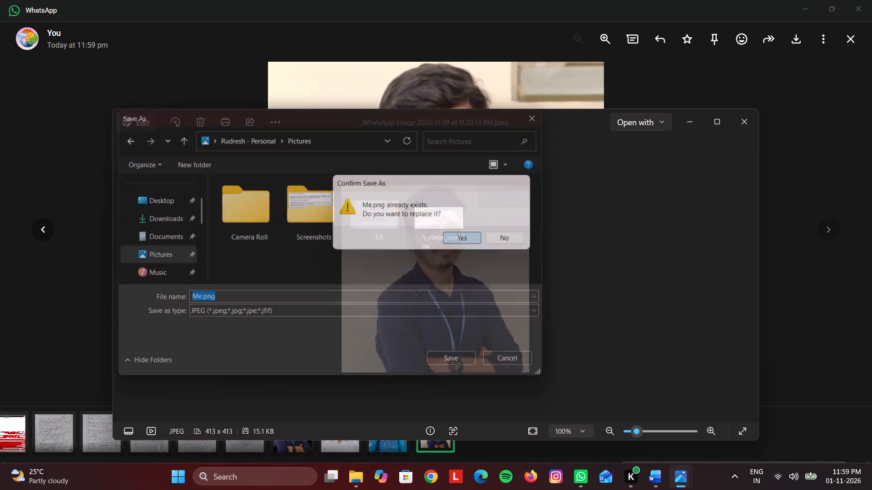
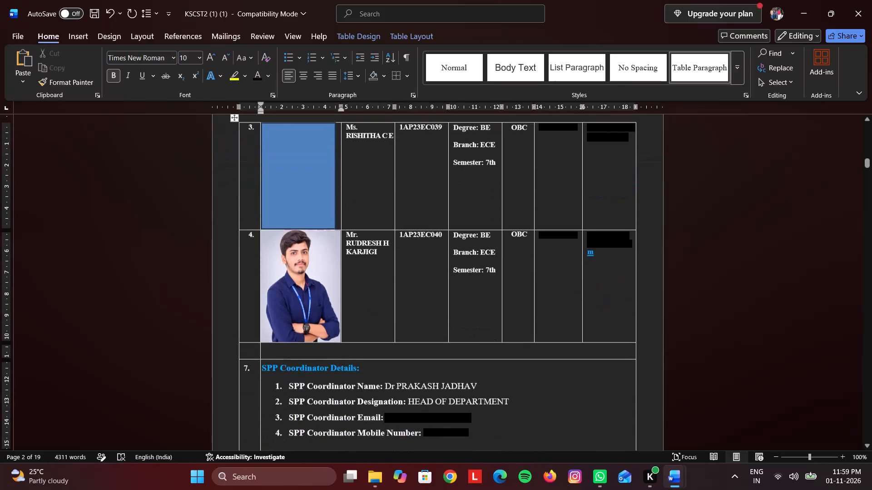
Replace student 4's photo with the copied portrait and stretch it downward to cover the full height of the photo cell.
click(311, 307)
key(ctrl+v)
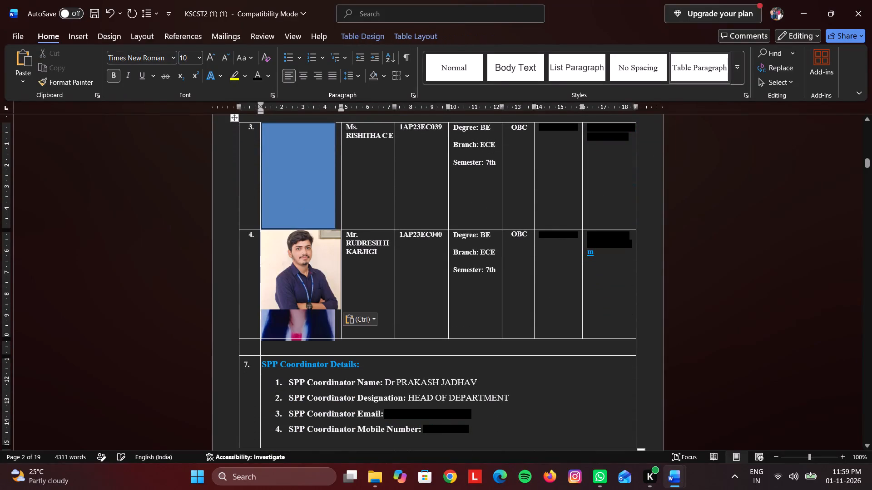
click(311, 288)
drag(301, 311, 299, 342)
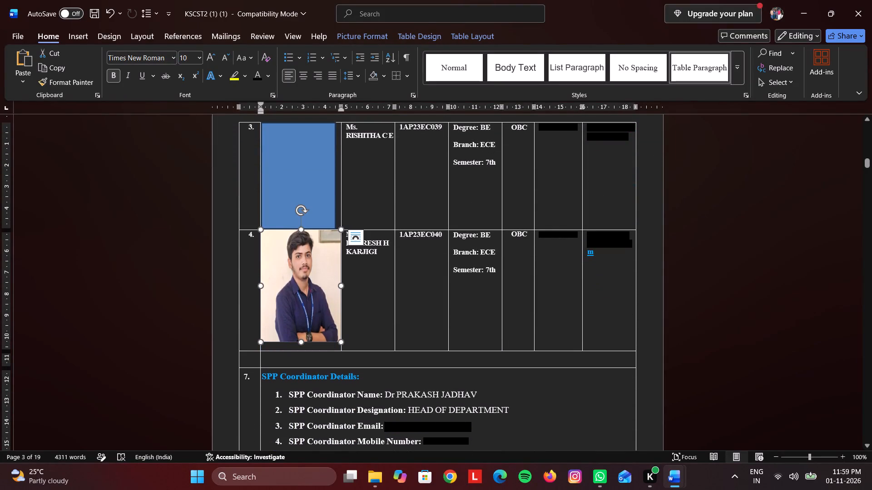
Delete the empty line beneath the portrait in student 4's photo cell.
click(289, 344)
click(286, 348)
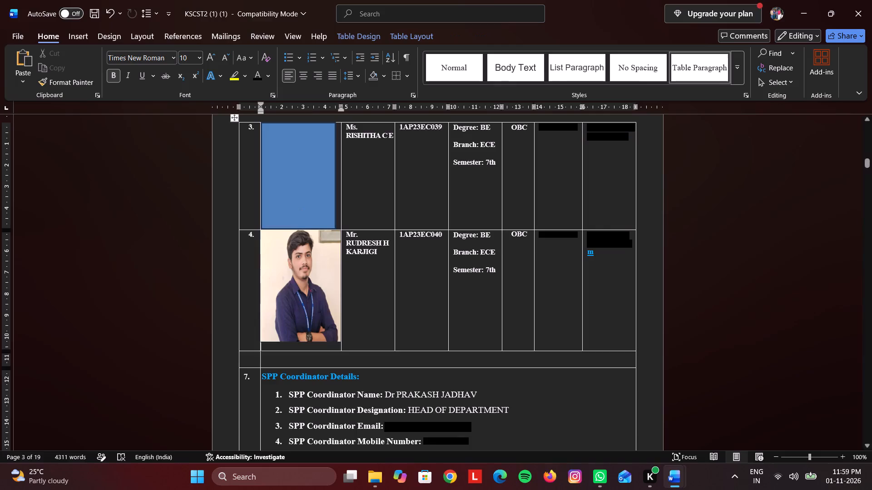
key(BackSpace)
Fine-tune the size of student 4's portrait so it fills the width and height of its photo cell.
click(316, 314)
click(342, 287)
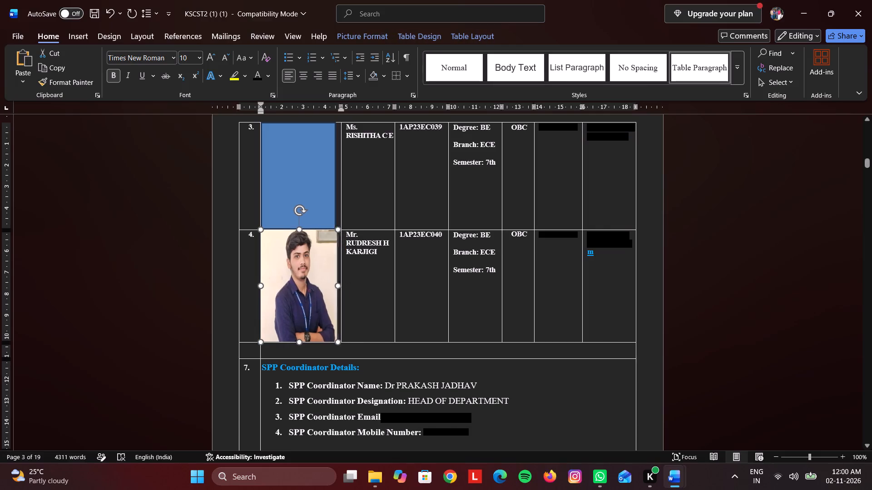
click(309, 304)
drag(300, 341, 300, 342)
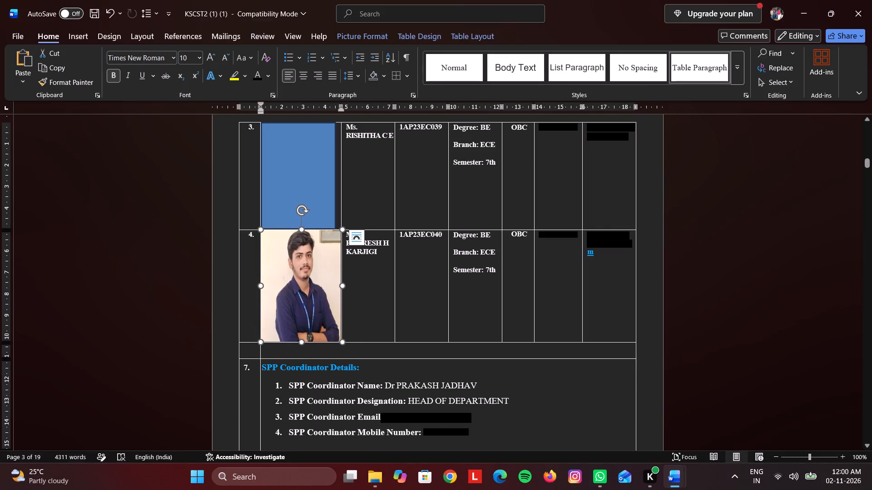
drag(300, 342, 304, 342)
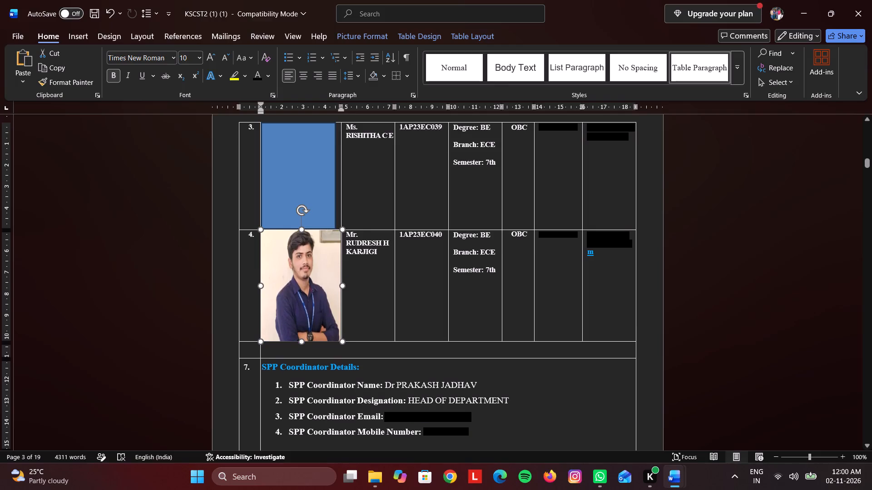
Look over the photo cells of students 1 to 4 in the team details table.
click(371, 318)
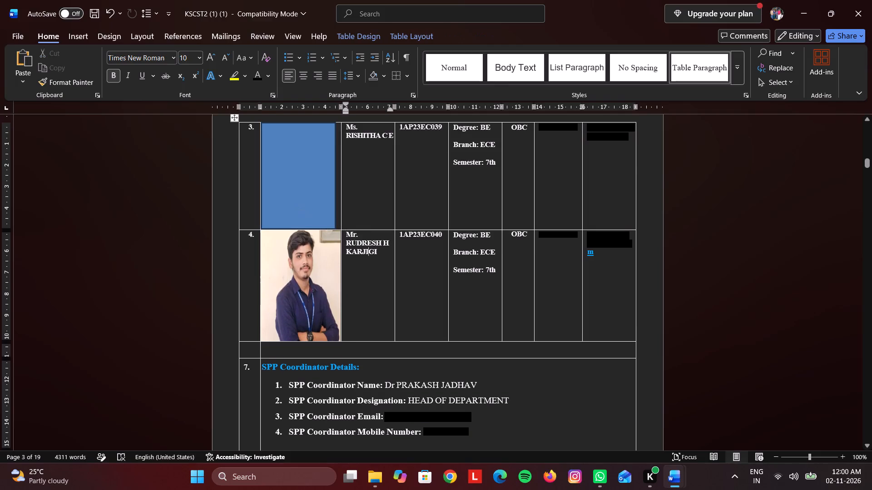
scroll(355, 319, up, 3)
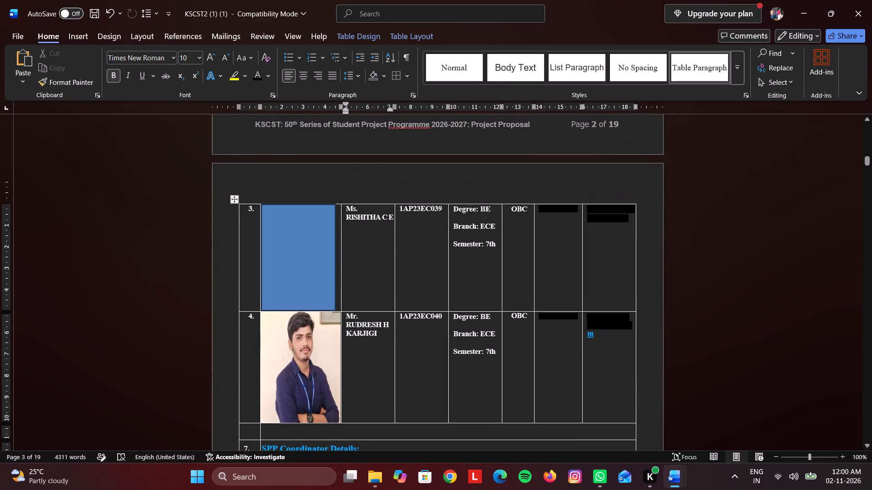
scroll(355, 319, up, 13)
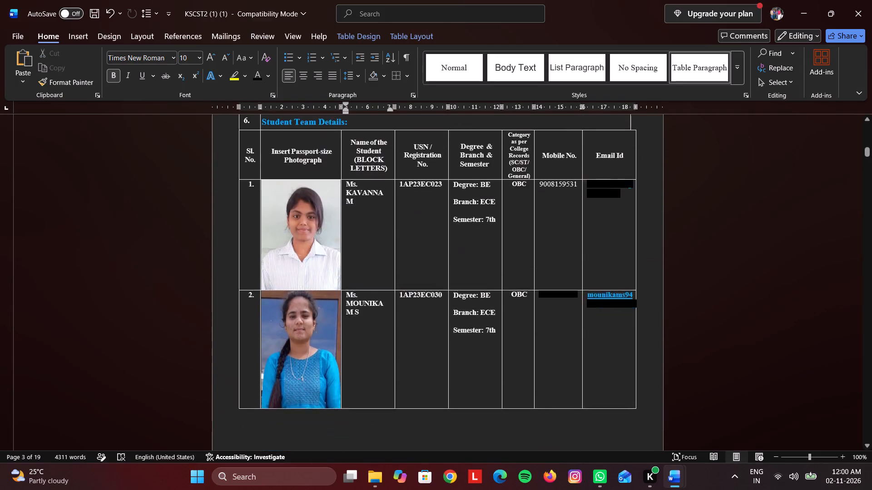
scroll(355, 319, down, 14)
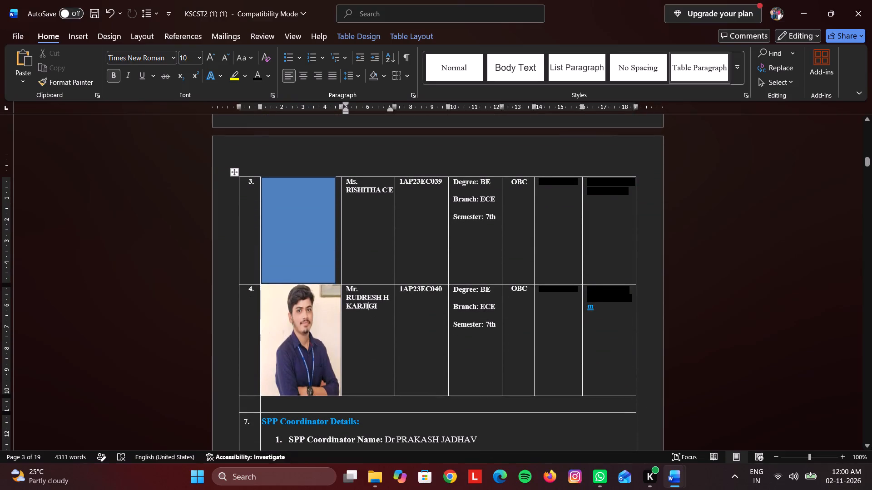
Undo the last adjustment of student 4's photo in the team details table.
click(313, 355)
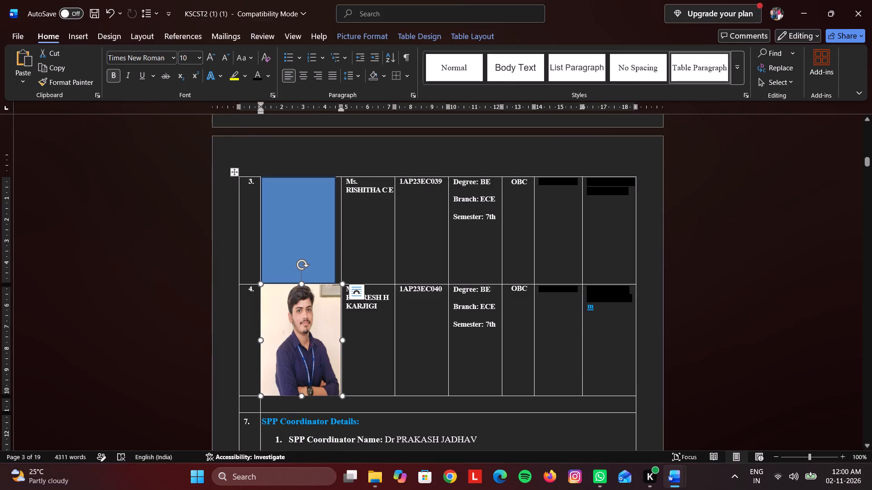
key(ctrl+z)
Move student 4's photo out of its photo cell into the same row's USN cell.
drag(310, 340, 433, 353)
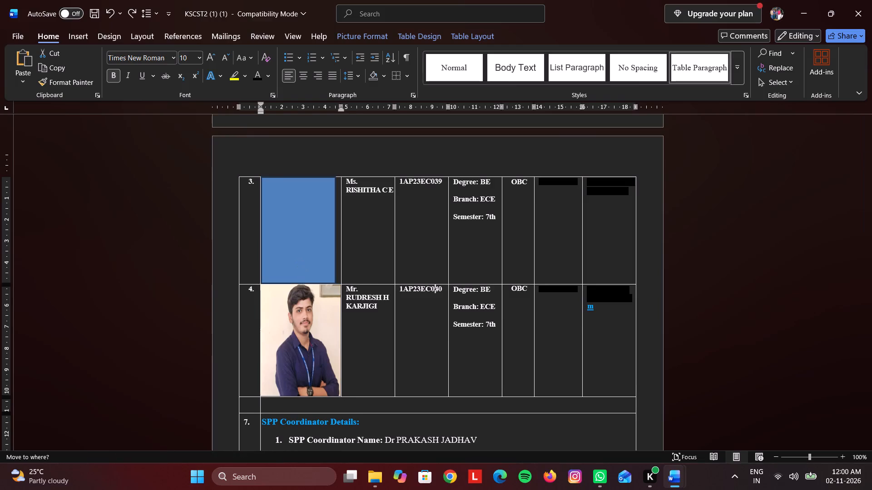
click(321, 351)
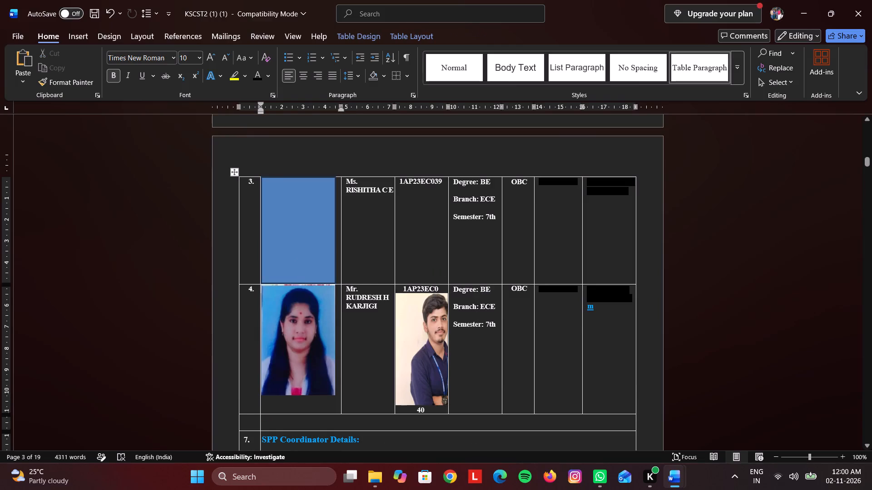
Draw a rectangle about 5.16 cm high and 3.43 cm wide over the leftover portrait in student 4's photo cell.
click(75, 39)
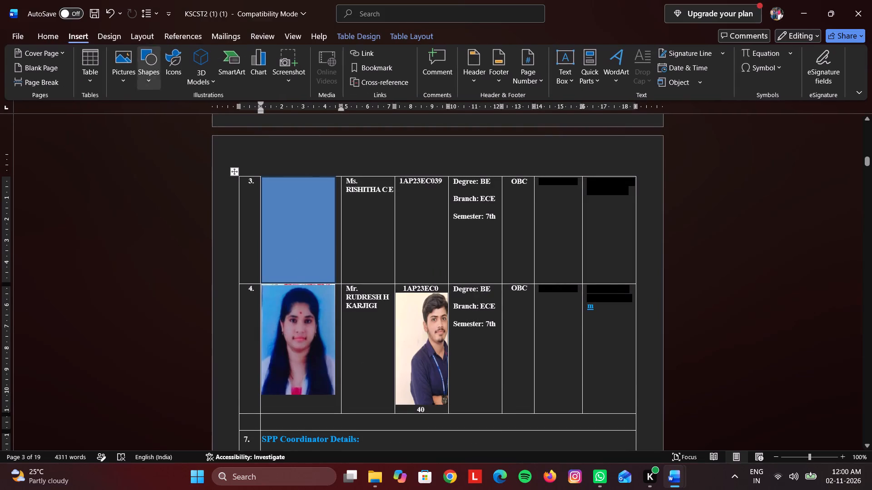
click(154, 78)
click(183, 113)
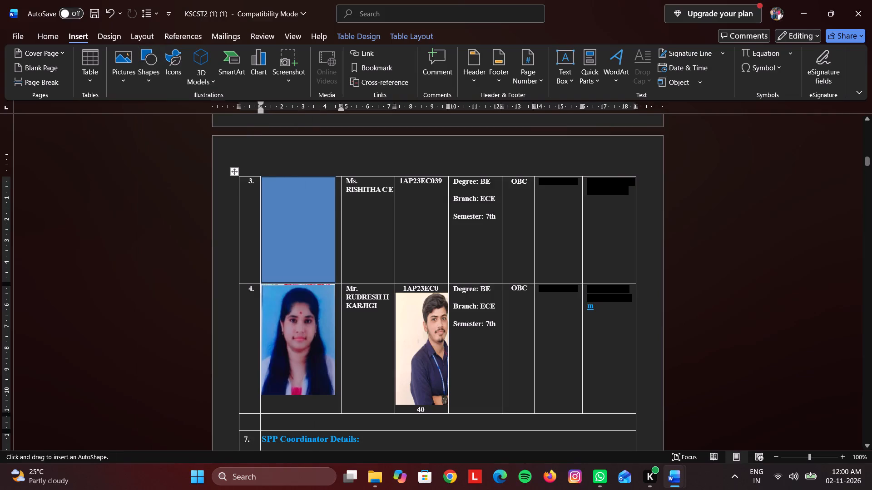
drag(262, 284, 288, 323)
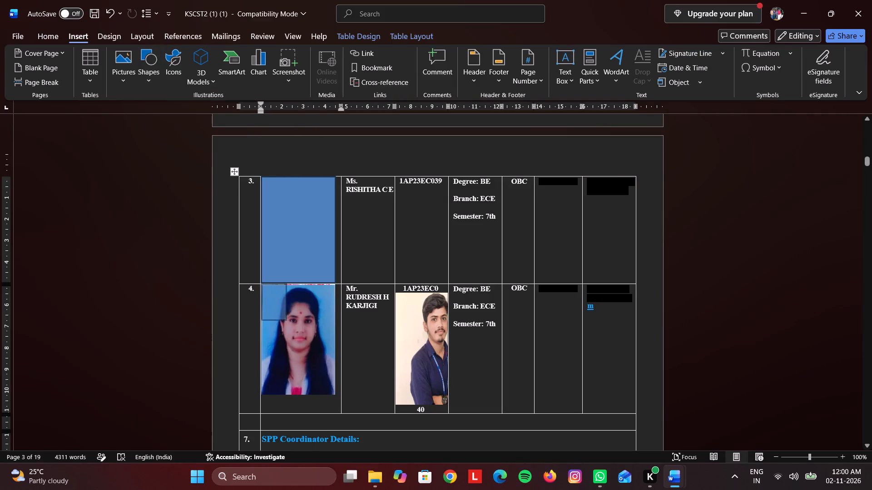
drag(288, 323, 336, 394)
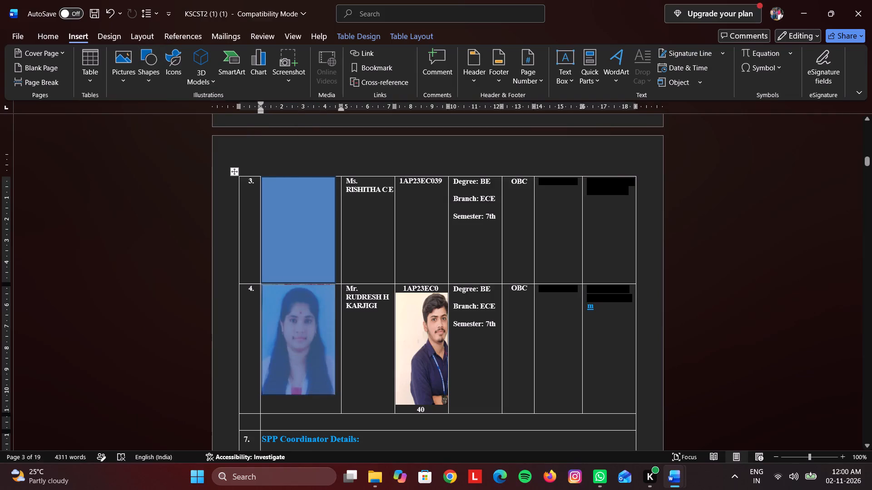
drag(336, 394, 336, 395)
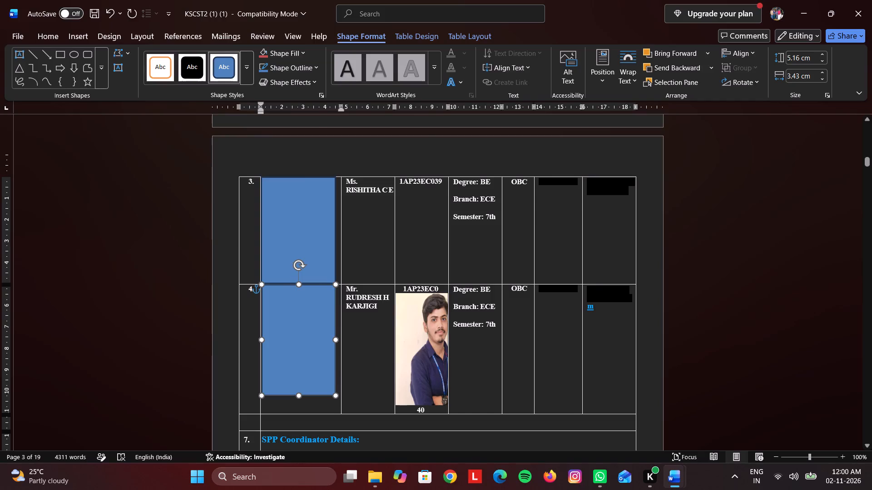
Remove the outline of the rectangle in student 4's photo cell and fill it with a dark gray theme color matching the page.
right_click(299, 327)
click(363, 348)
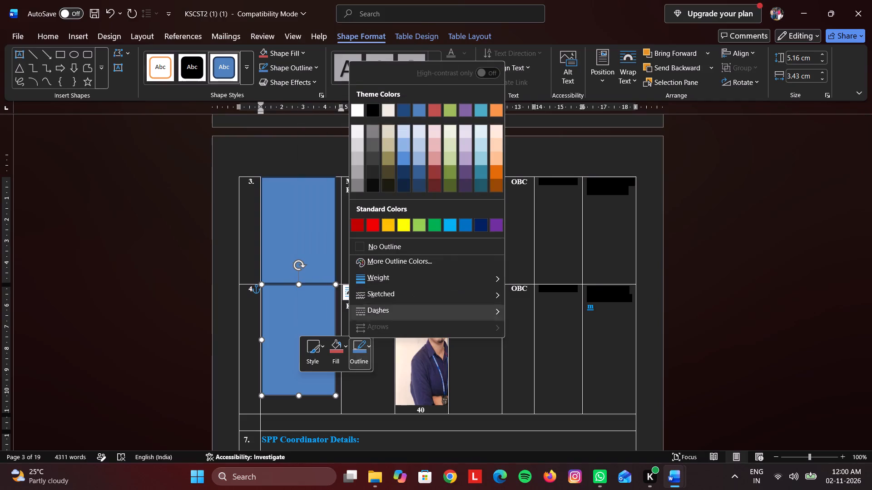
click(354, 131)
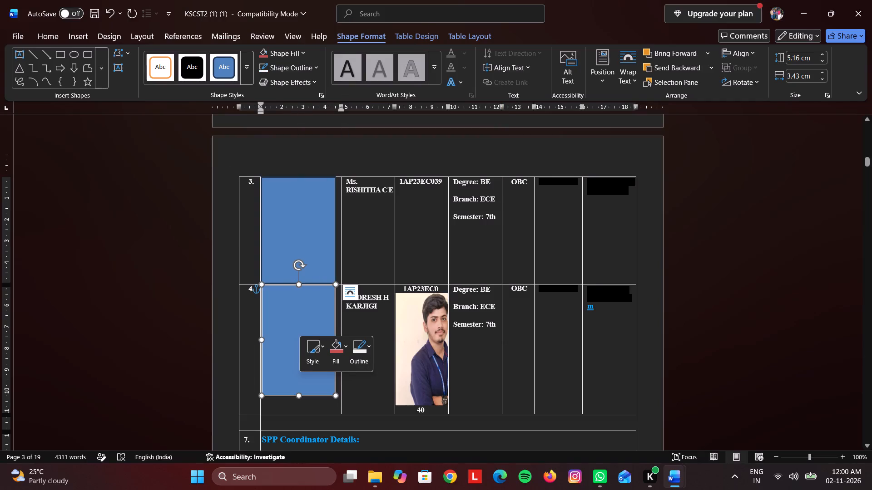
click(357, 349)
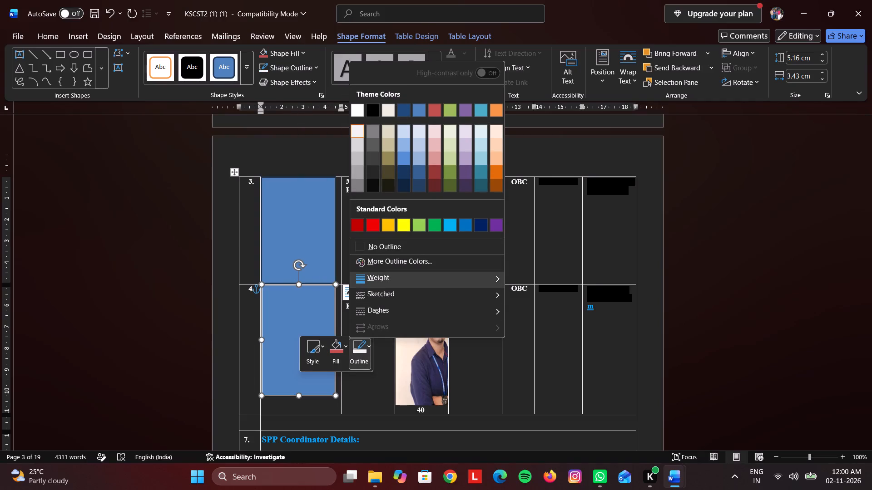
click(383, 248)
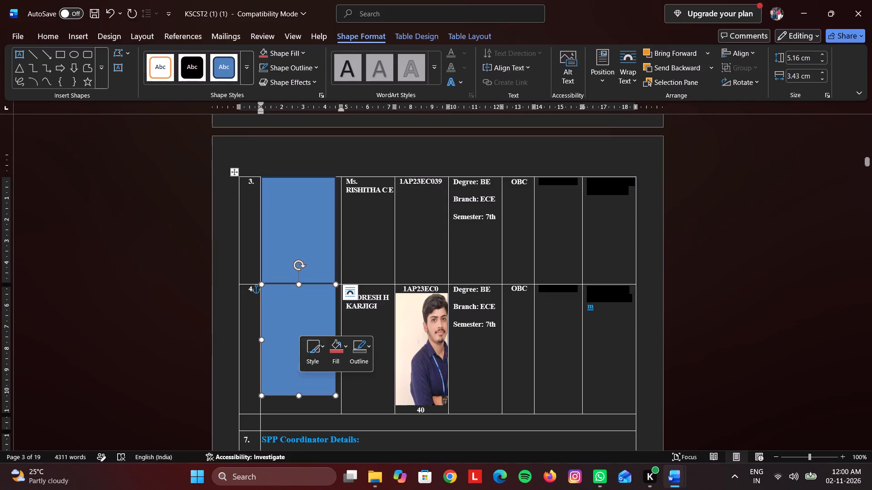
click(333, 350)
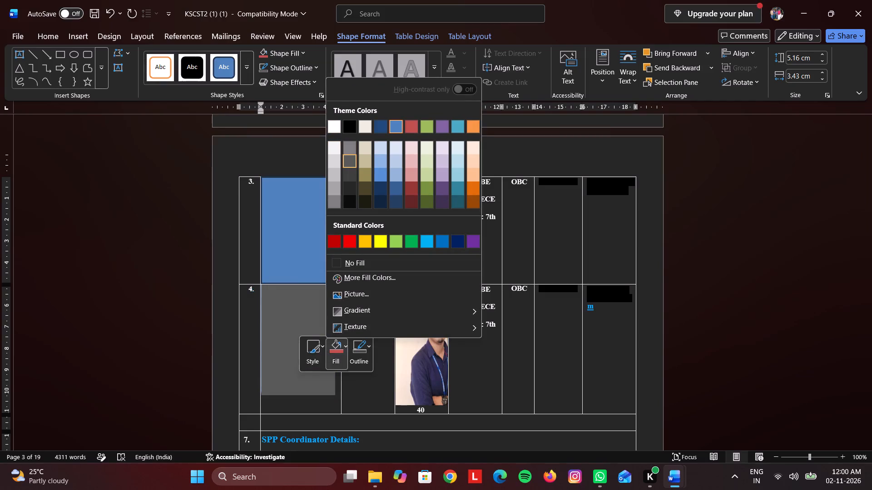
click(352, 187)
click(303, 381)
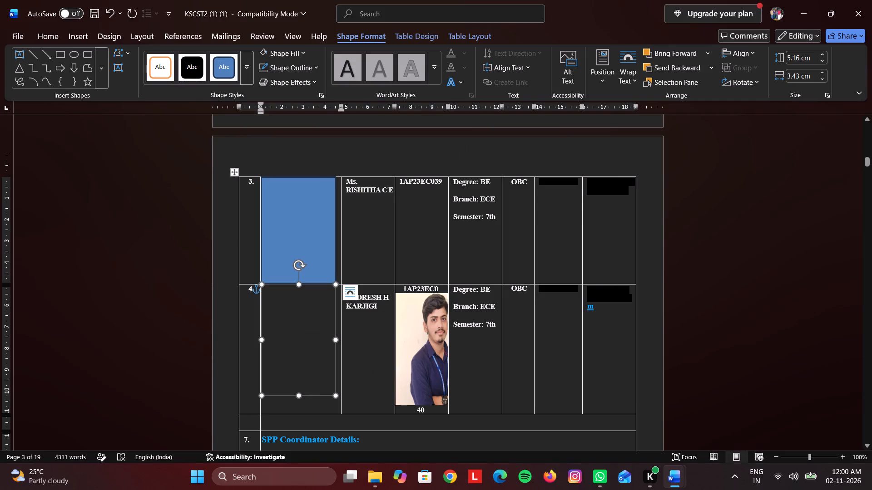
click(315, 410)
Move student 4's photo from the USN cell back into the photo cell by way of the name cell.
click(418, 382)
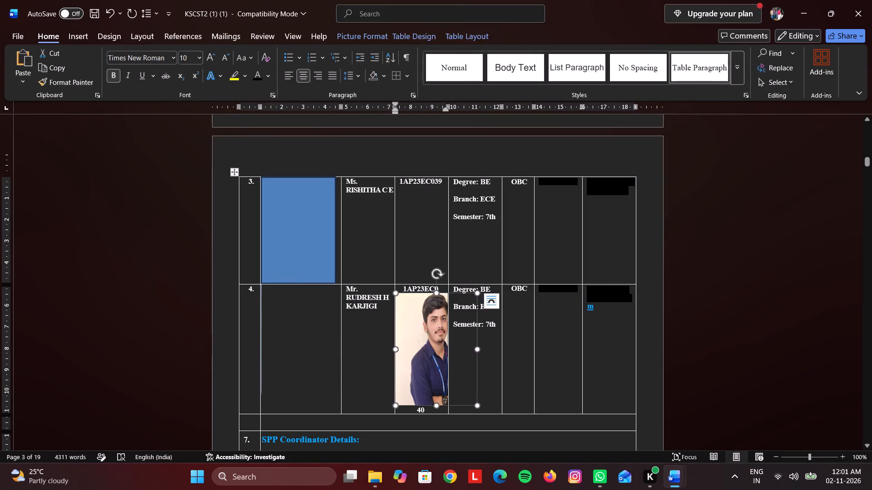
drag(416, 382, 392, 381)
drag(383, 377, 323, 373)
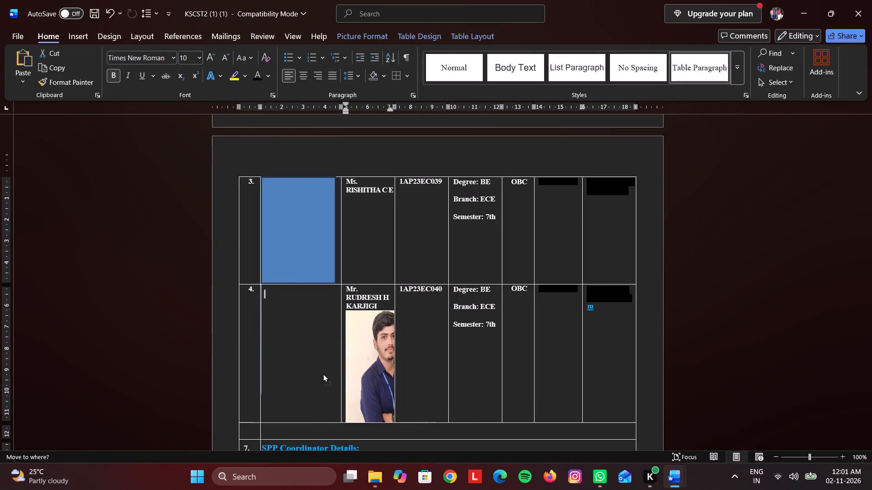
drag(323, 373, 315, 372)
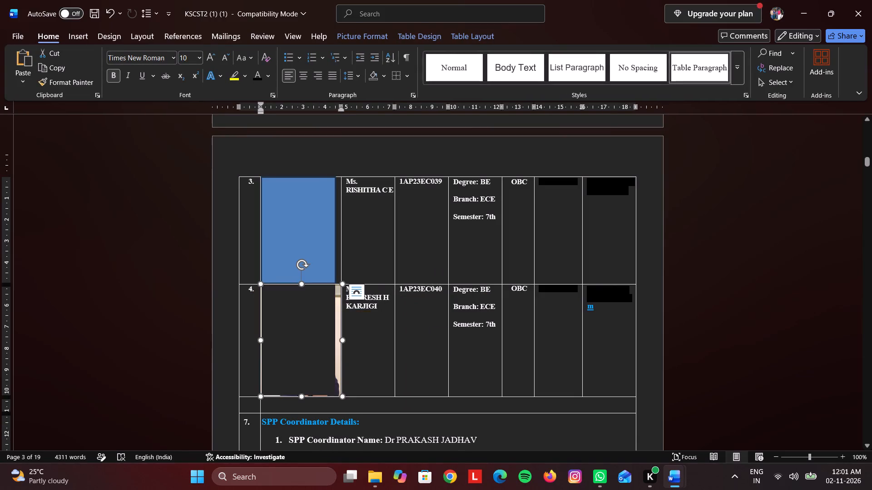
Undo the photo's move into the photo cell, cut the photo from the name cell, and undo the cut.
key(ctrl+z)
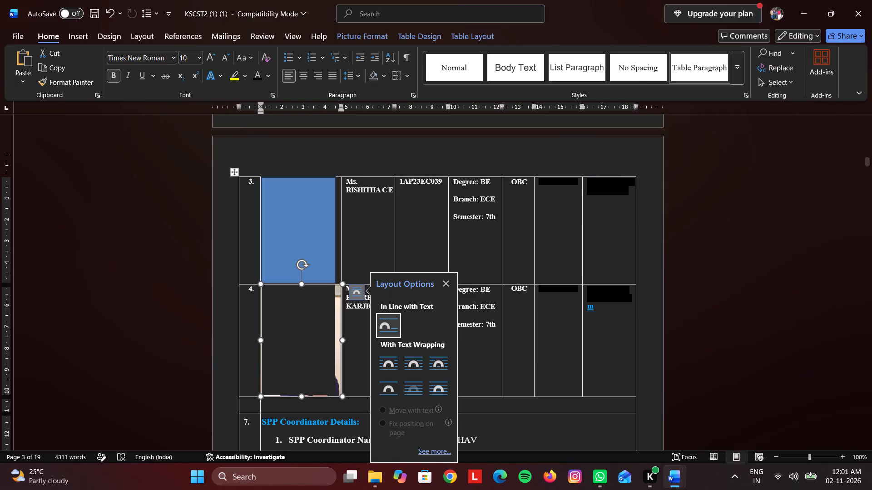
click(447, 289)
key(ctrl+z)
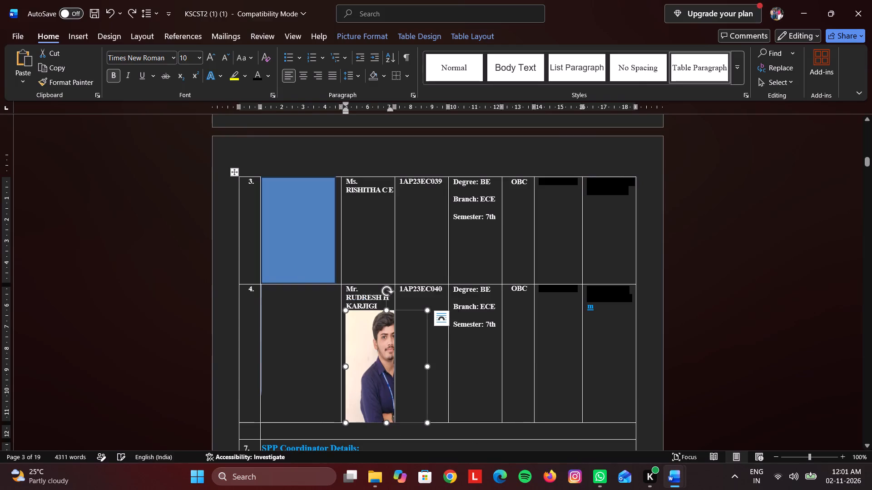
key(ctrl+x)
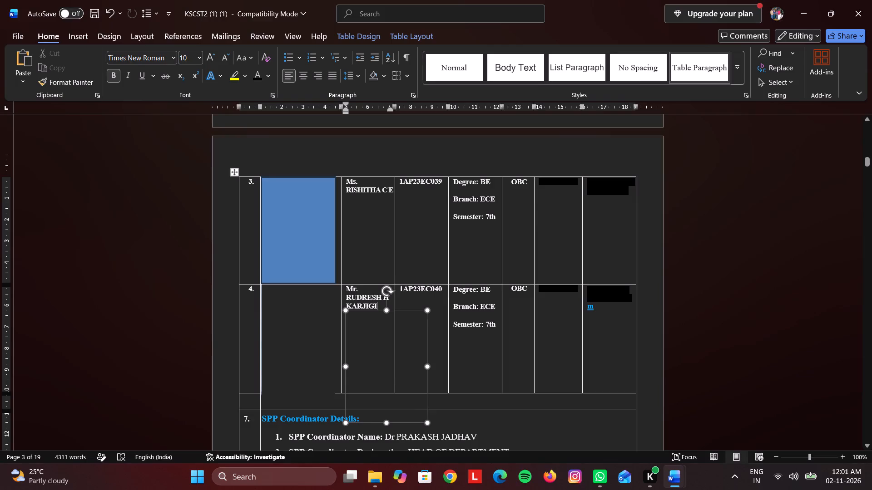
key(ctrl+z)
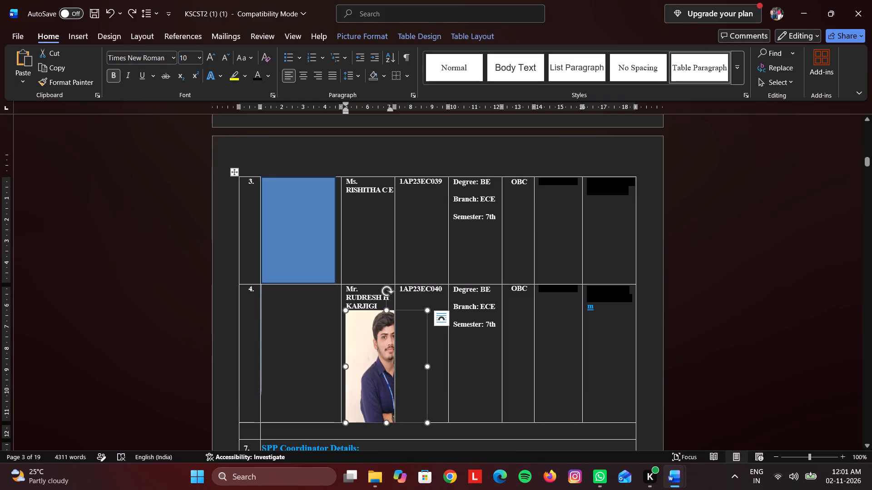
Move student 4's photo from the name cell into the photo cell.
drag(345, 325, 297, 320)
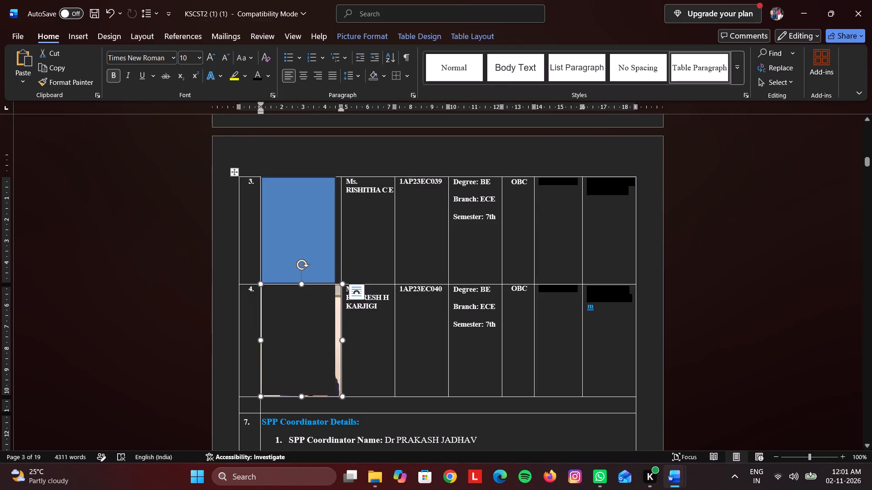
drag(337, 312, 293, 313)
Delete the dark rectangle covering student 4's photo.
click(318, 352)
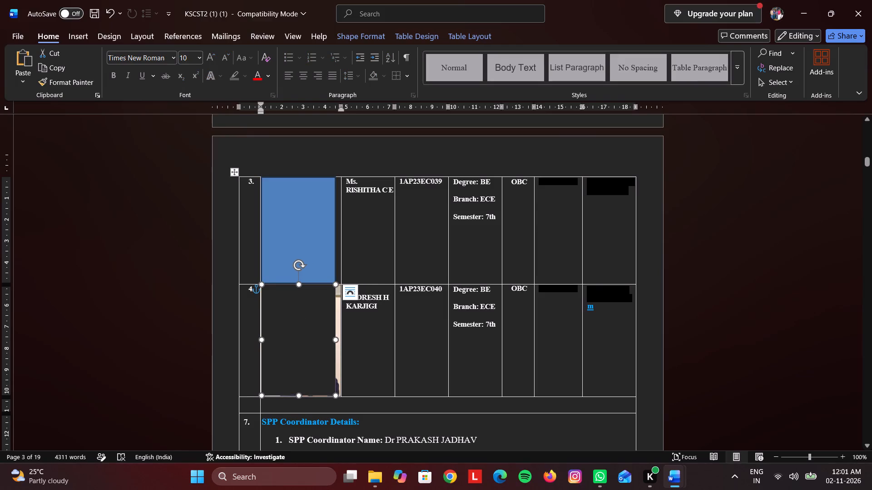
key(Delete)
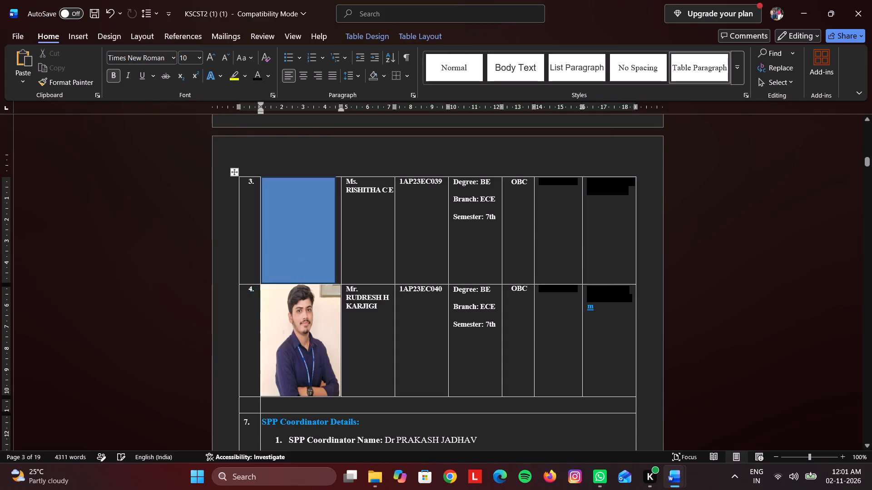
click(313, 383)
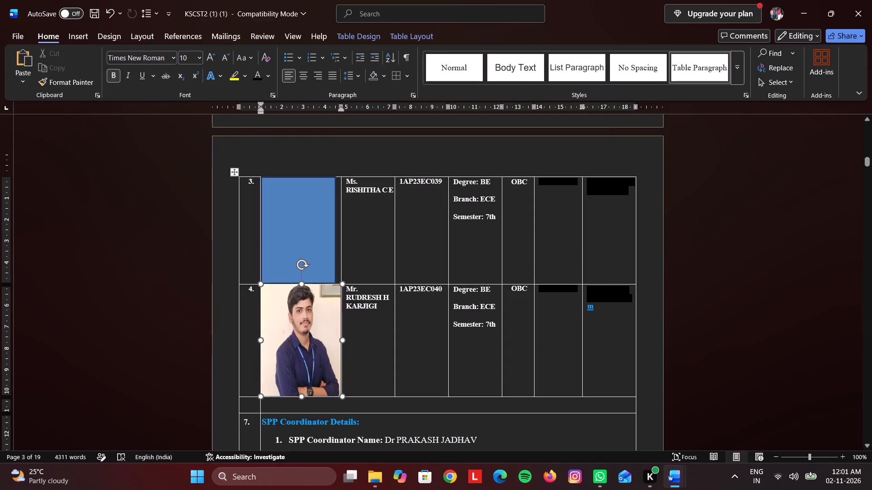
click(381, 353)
Examine the blue rectangle in student 3's photo cell and the rest of the team details table across pages 2 and 3.
click(317, 231)
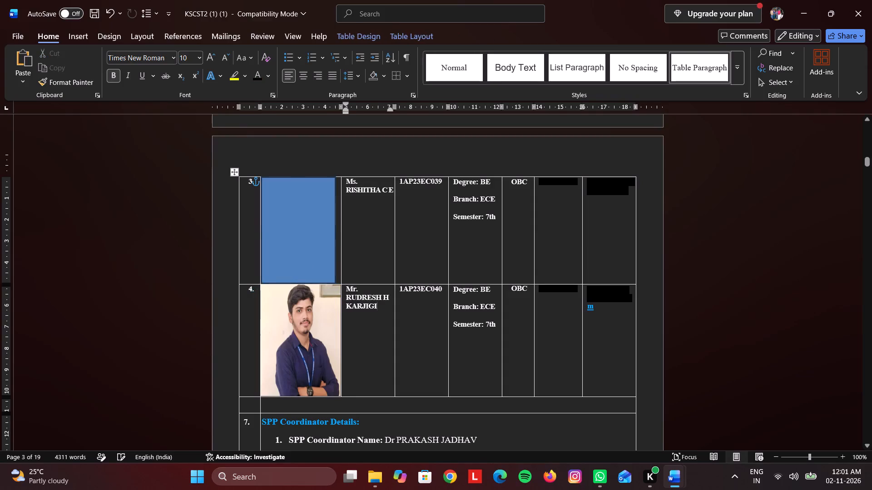
scroll(332, 319, down, 2)
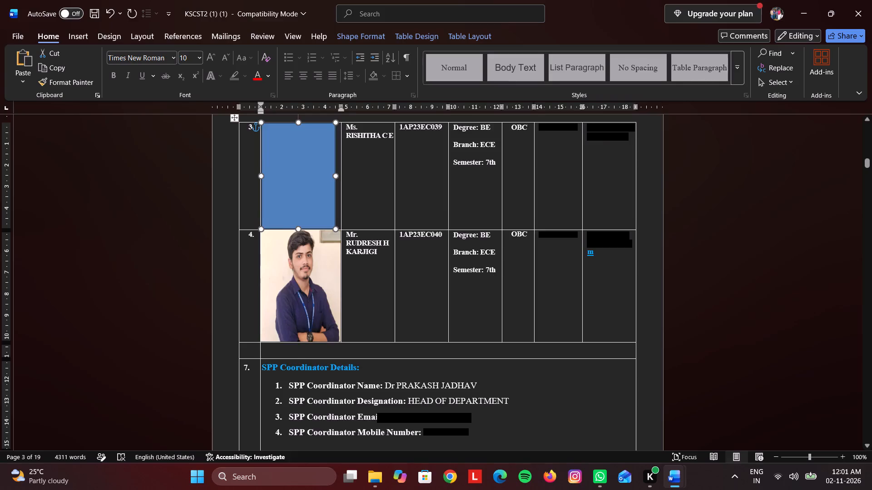
scroll(477, 338, down, 12)
scroll(477, 338, up, 3)
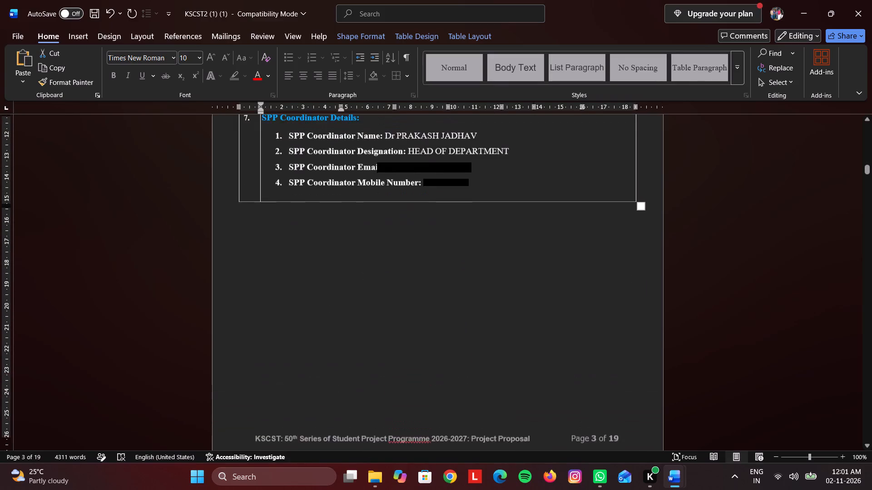
scroll(477, 338, up, 16)
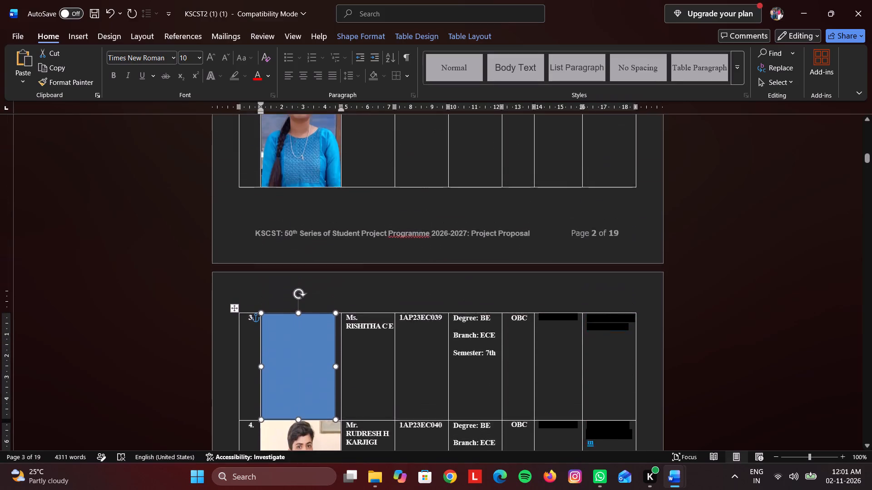
scroll(477, 338, down, 3)
click(381, 312)
scroll(382, 309, down, 10)
scroll(387, 312, up, 16)
scroll(387, 312, up, 6)
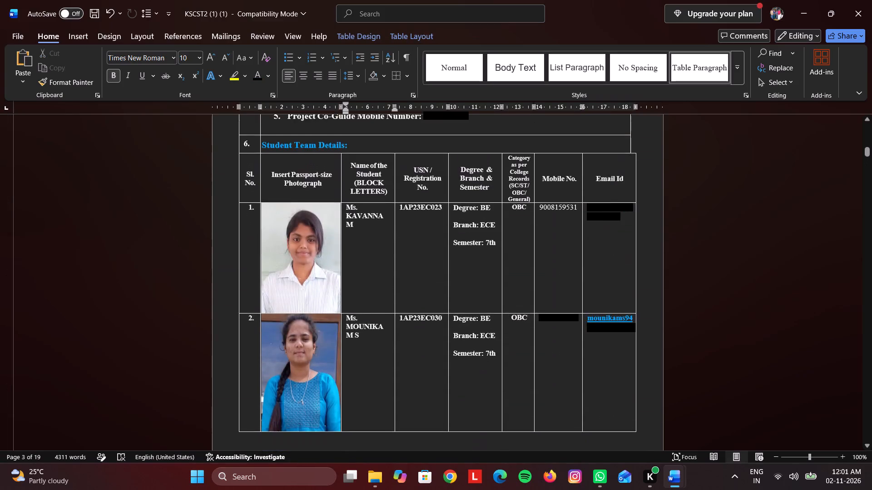
Save the document as a Word Document named MP KSCST in the Desktop's Major Project folder.
scroll(385, 315, up, 6)
scroll(384, 324, down, 2)
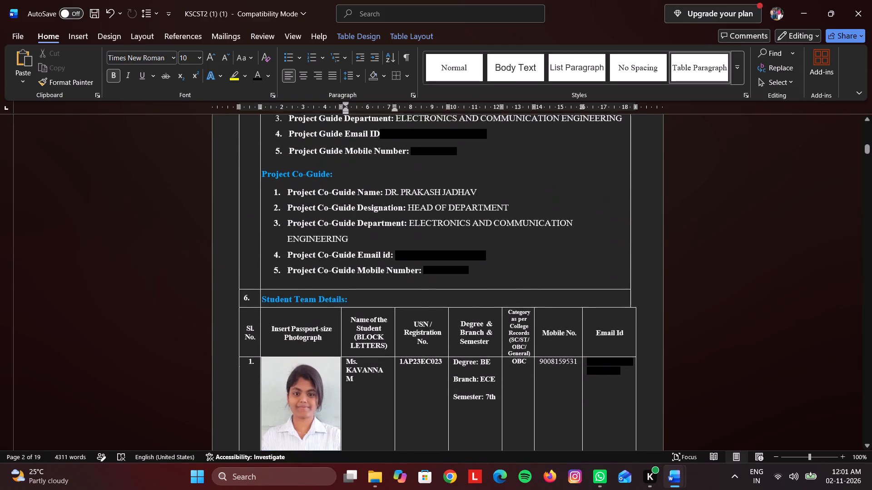
scroll(384, 326, down, 5)
click(4, 38)
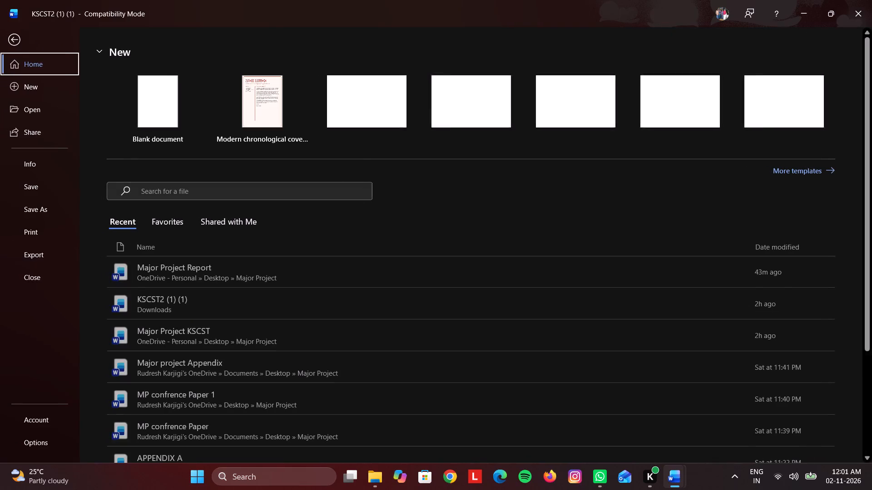
click(36, 207)
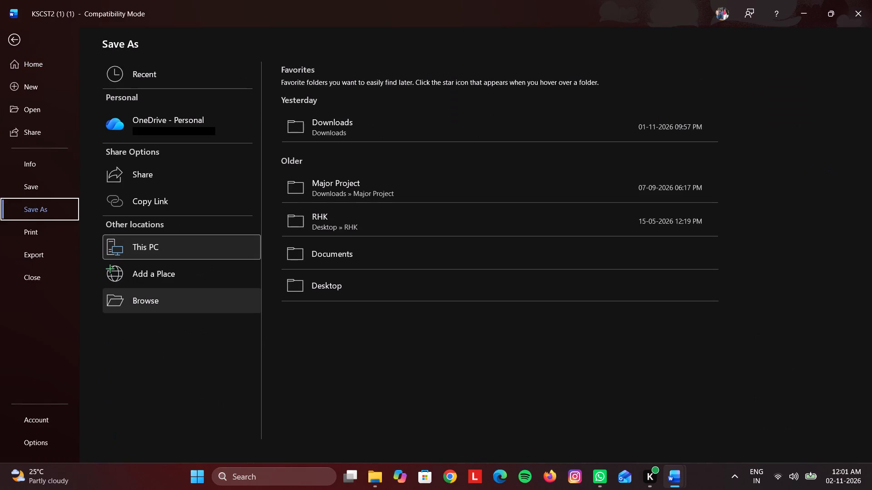
click(171, 306)
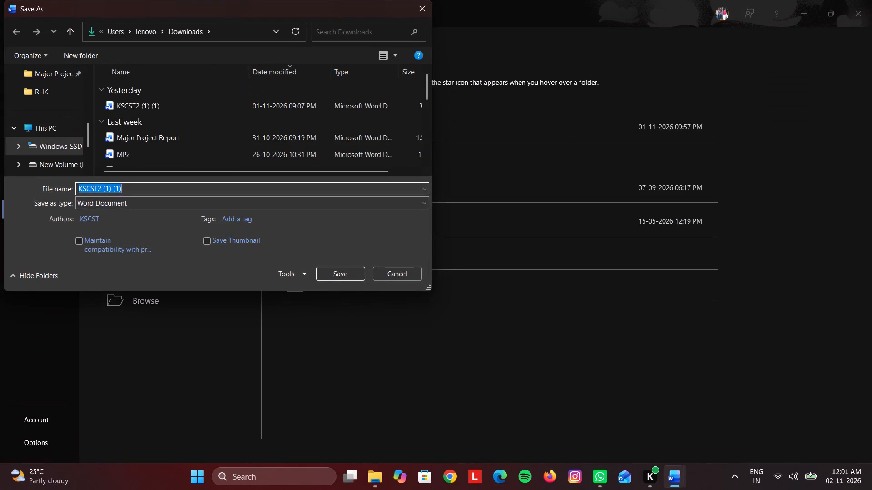
click(61, 76)
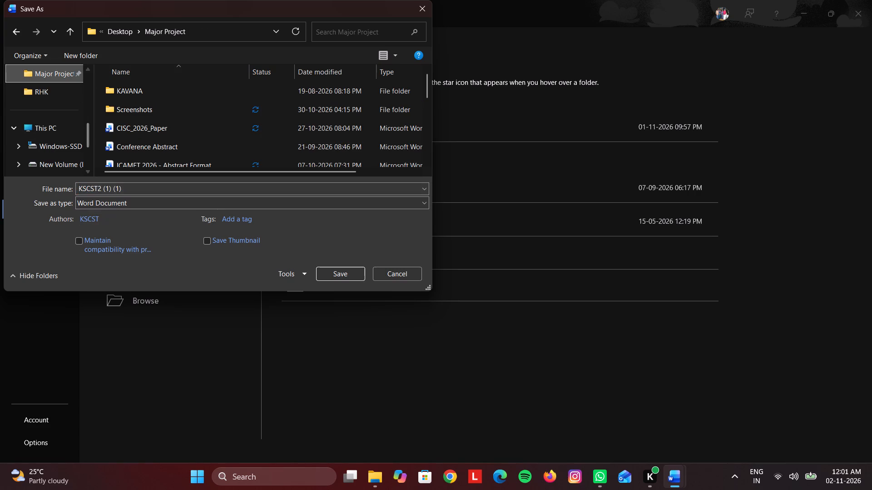
click(127, 190)
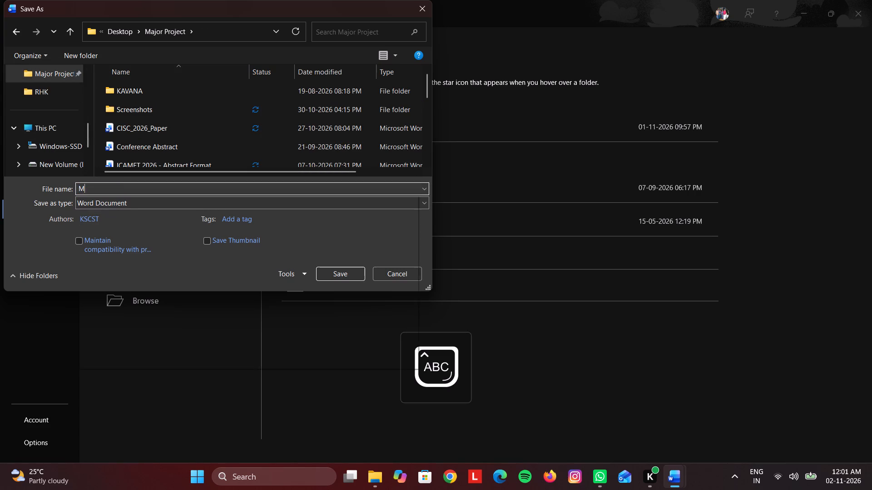
text(aji)
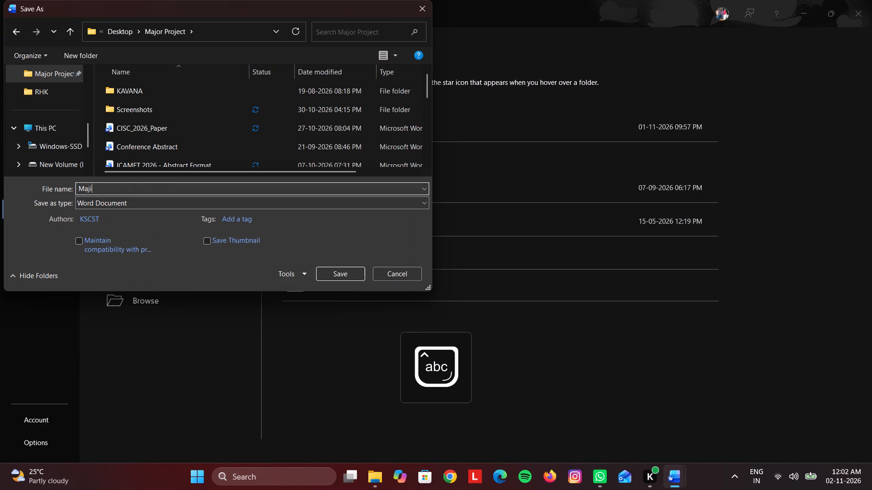
key(BackSpace)
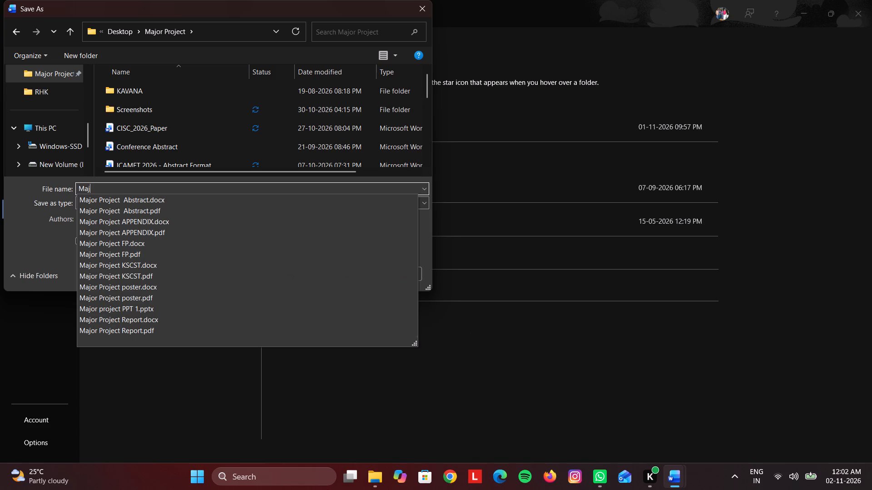
key(BackSpace)
key(BackSpace)
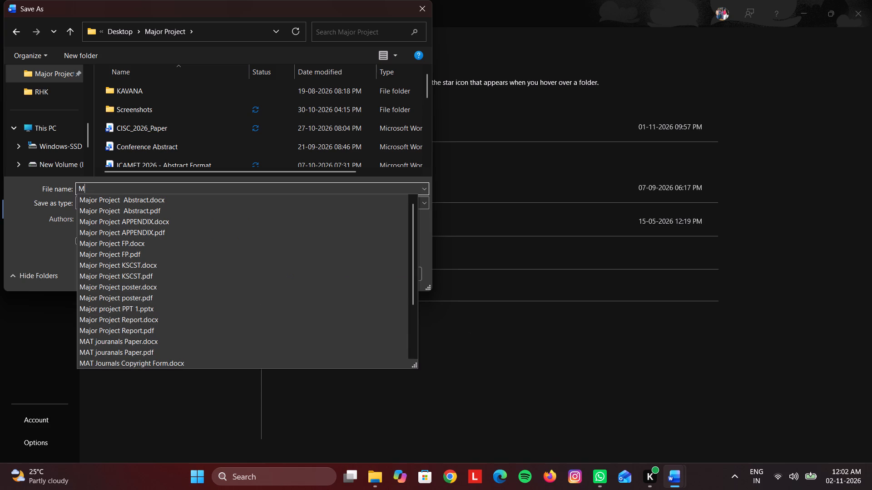
key(p)
key(space)
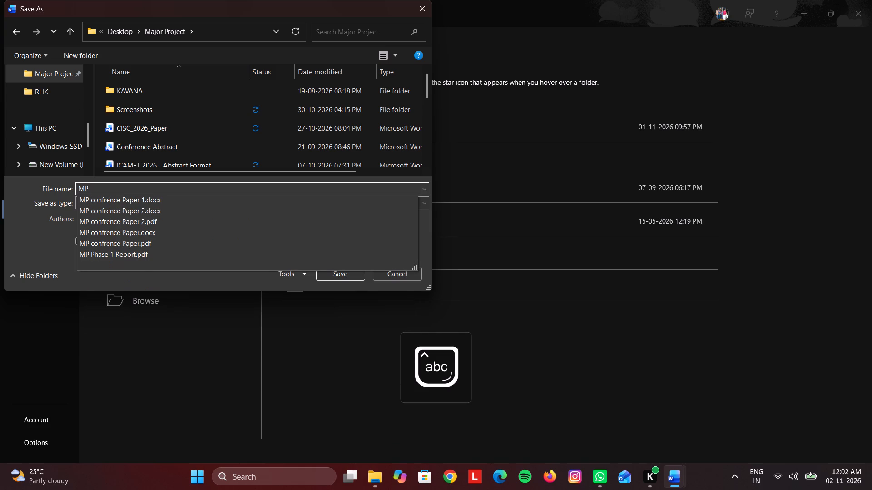
text(KS)
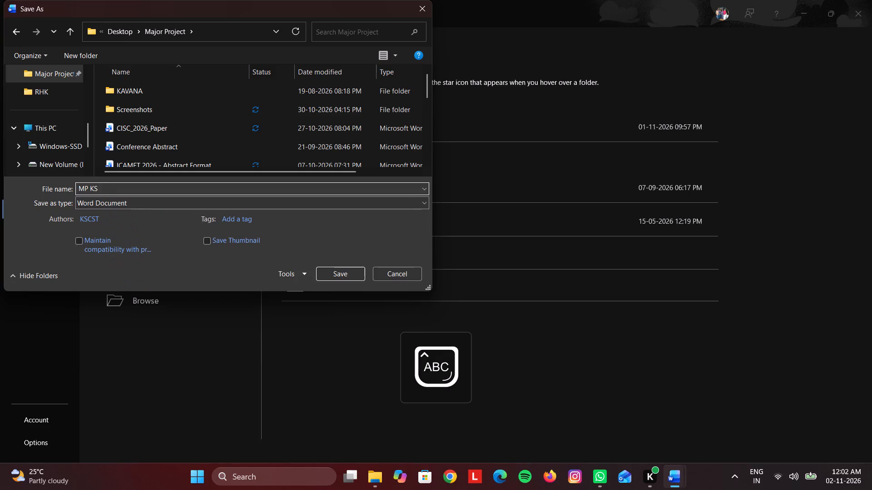
text(CST)
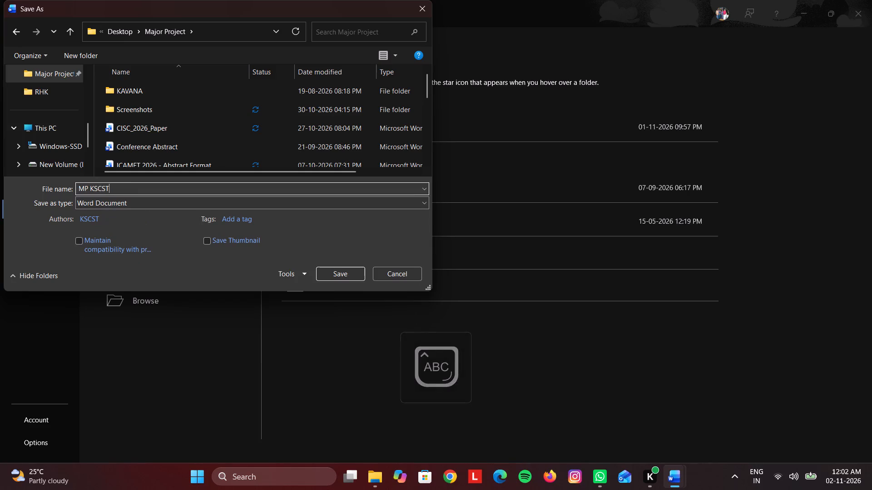
click(347, 271)
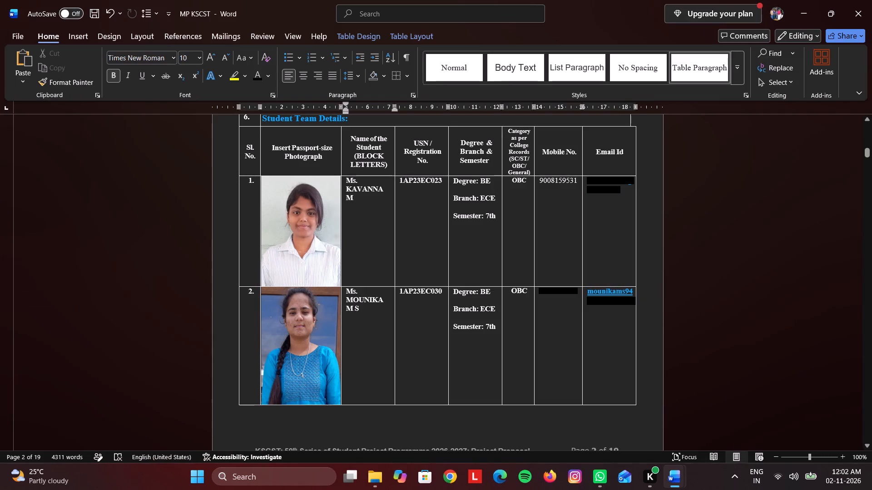
Save a PDF copy named MP KSCST in the Major Project folder, opening it once published.
click(11, 37)
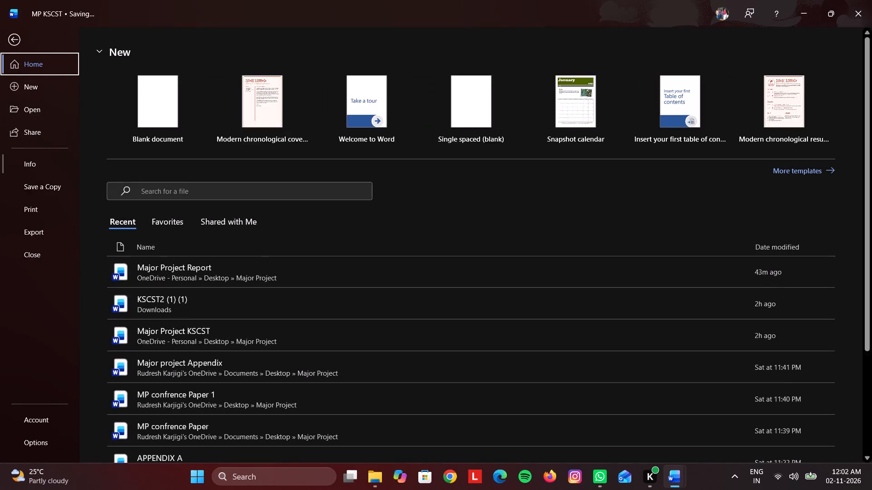
click(55, 187)
click(133, 296)
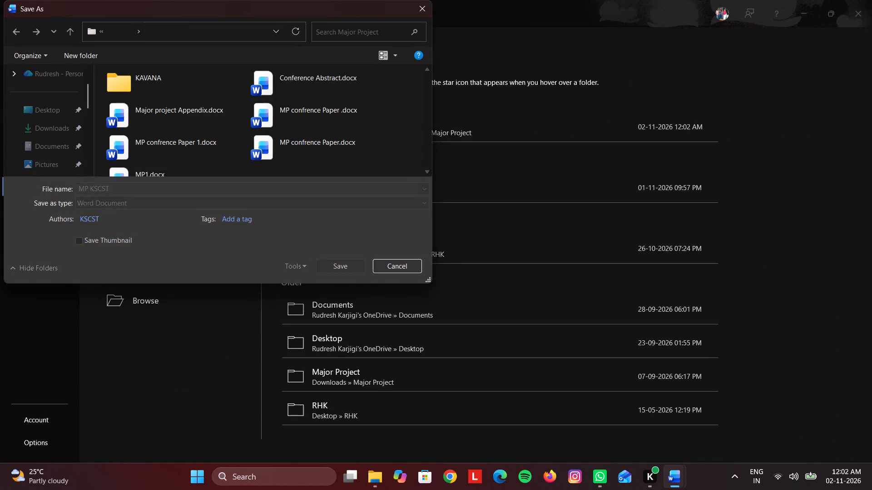
scroll(43, 138, down, 2)
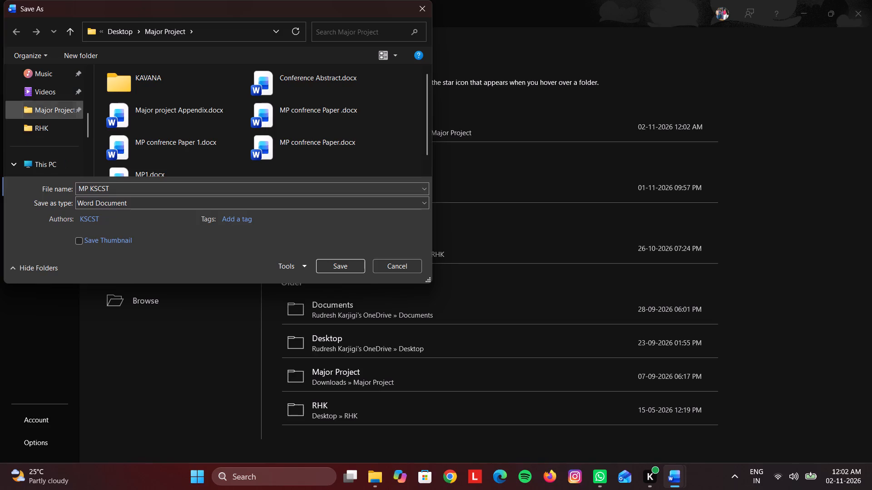
click(50, 99)
click(52, 103)
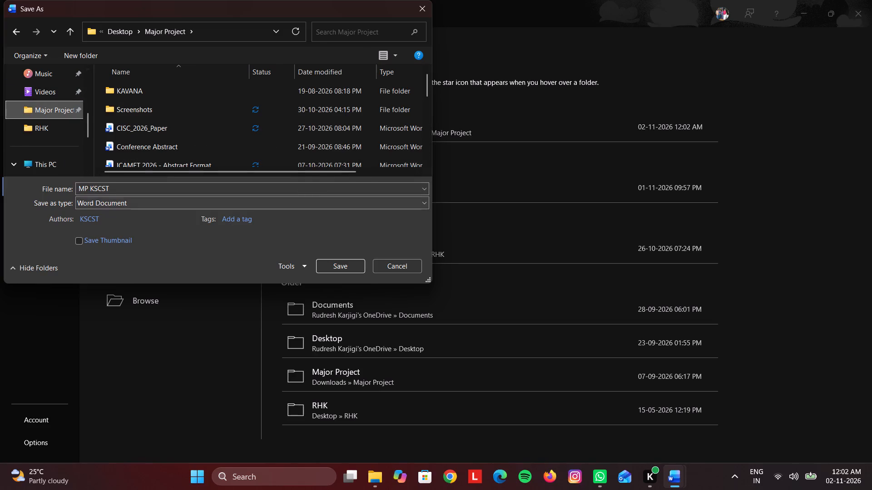
click(135, 203)
click(131, 265)
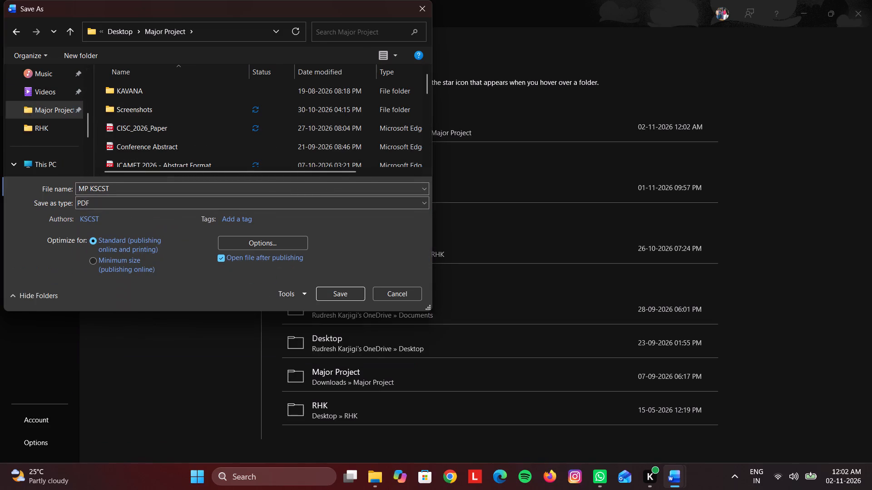
click(351, 292)
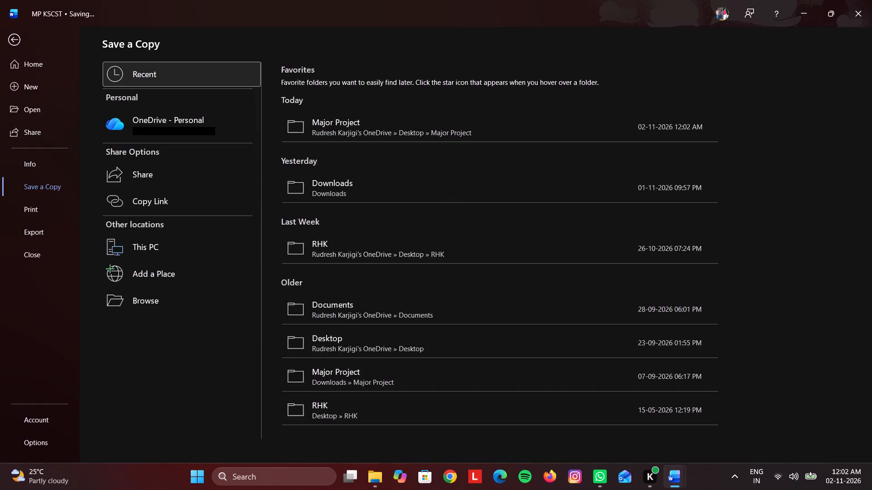
Check the general information, guide details and student photos in the team details table on pages 1 to 3 of the PDF.
scroll(346, 289, down, 3)
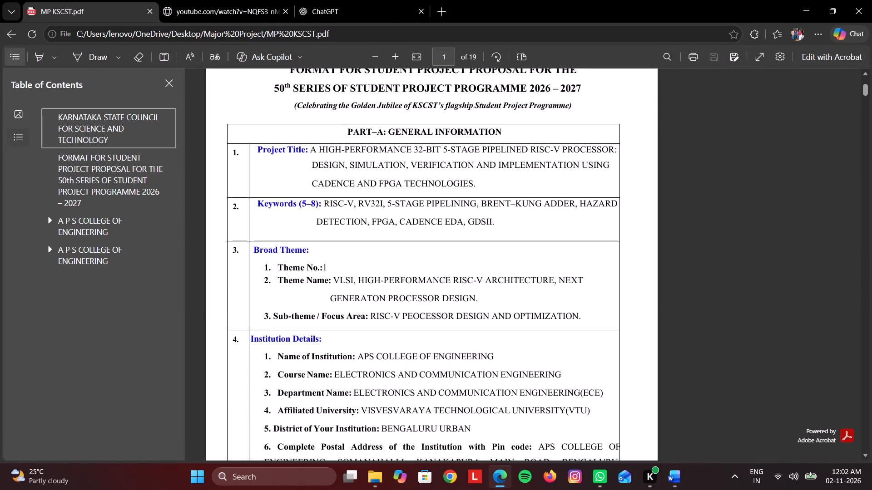
scroll(346, 289, down, 3)
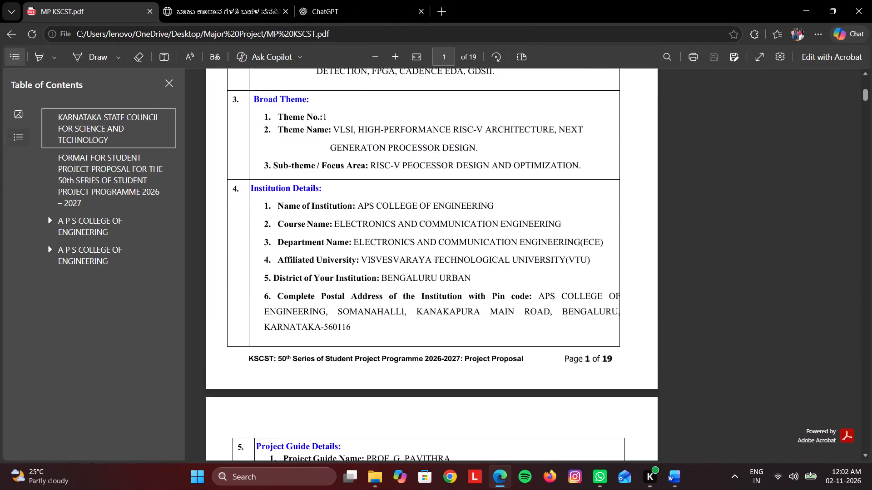
scroll(346, 289, down, 5)
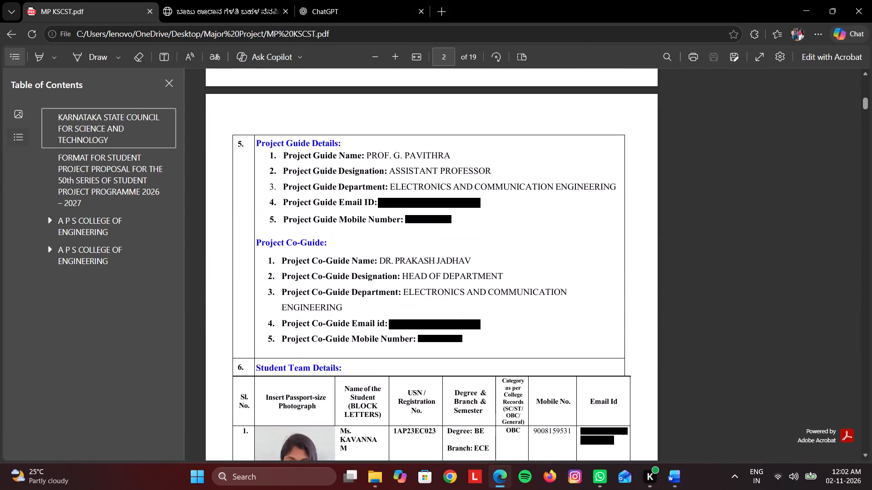
scroll(346, 289, down, 4)
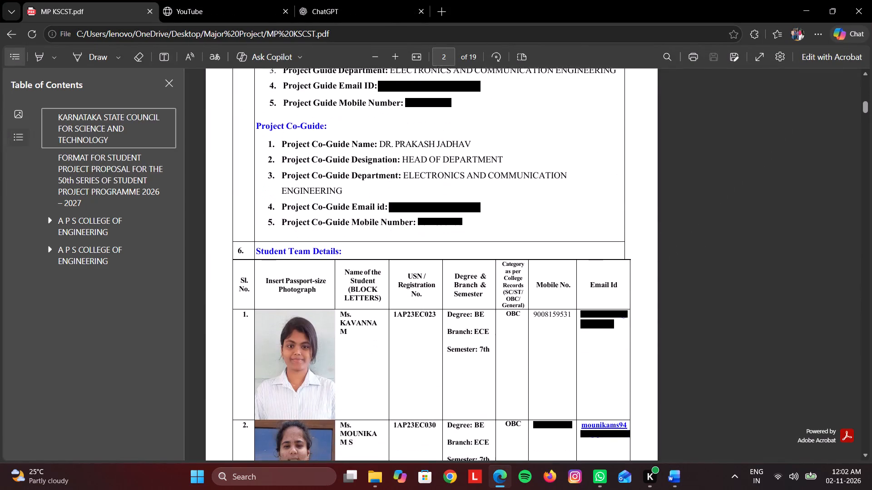
scroll(346, 288, down, 7)
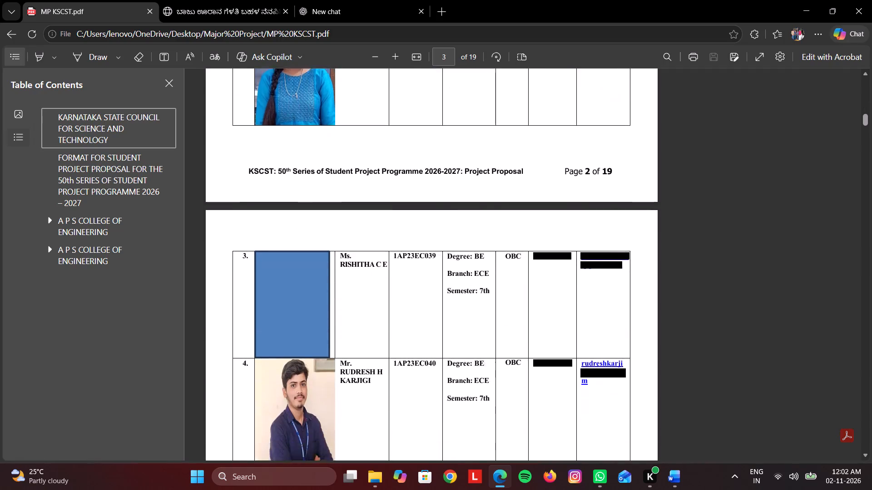
scroll(345, 287, down, 1)
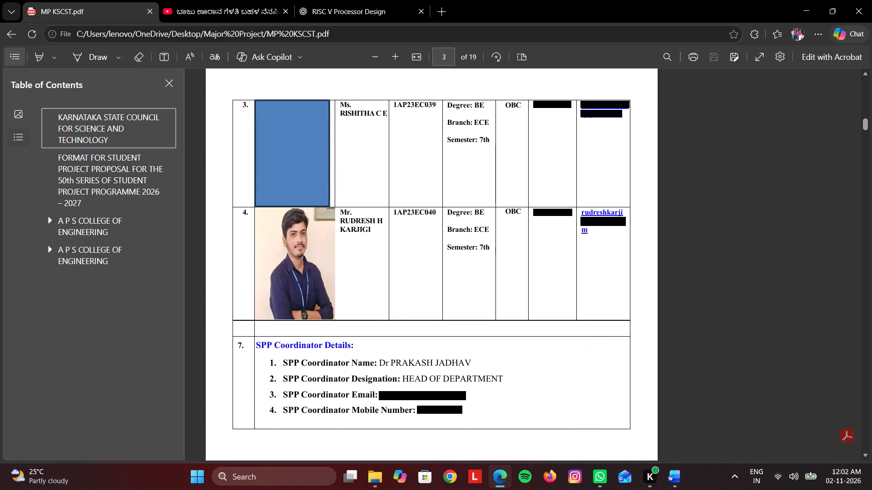
Review the layout of the PDF's project description from Background and Need of the Project to Innovation / Novelty.
scroll(345, 287, down, 10)
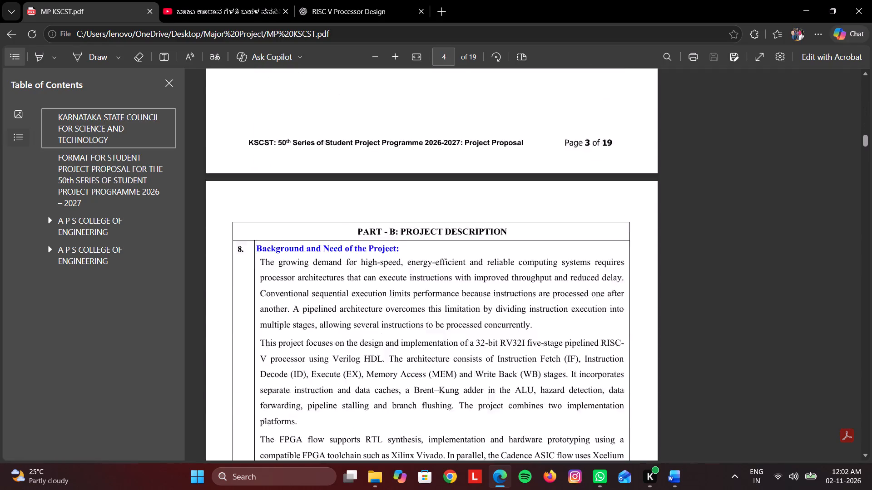
scroll(342, 307, down, 15)
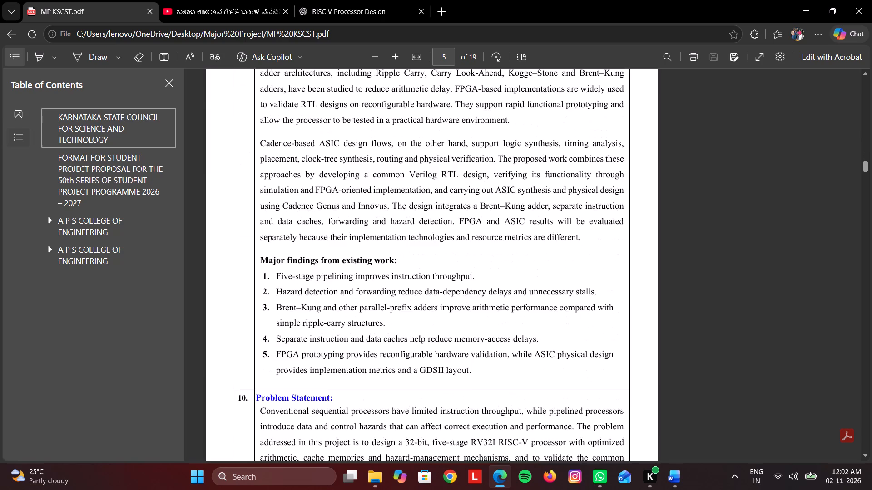
scroll(342, 305, down, 14)
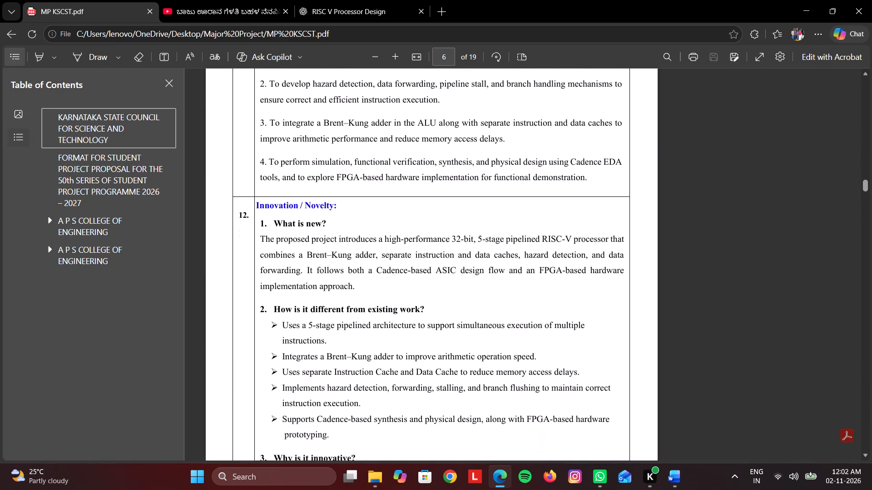
scroll(342, 305, down, 5)
scroll(342, 305, up, 3)
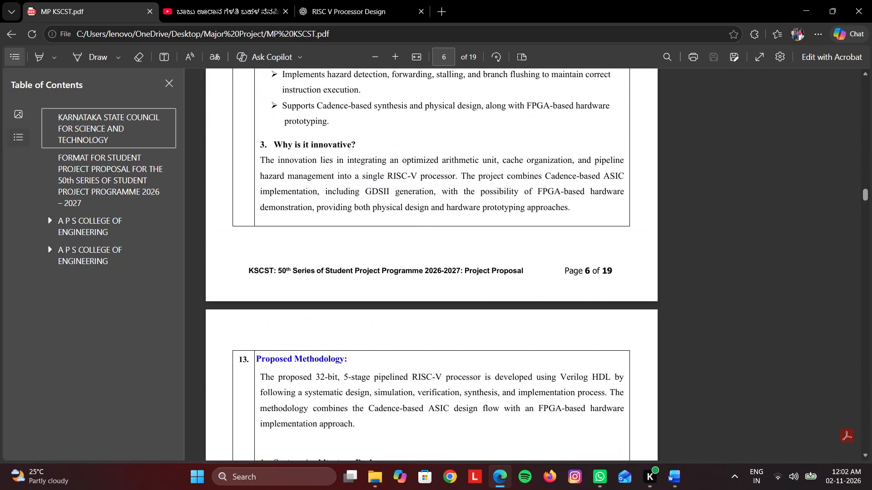
scroll(342, 305, down, 6)
scroll(342, 305, up, 12)
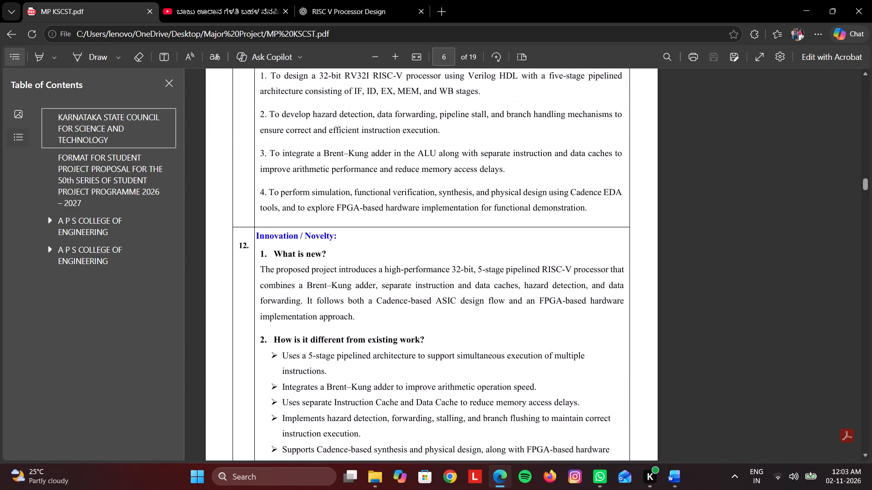
Examine the Proposed Methodology section and the 5-stage RISC-V block diagram across pages 7 and 8 of the PDF.
scroll(339, 304, down, 14)
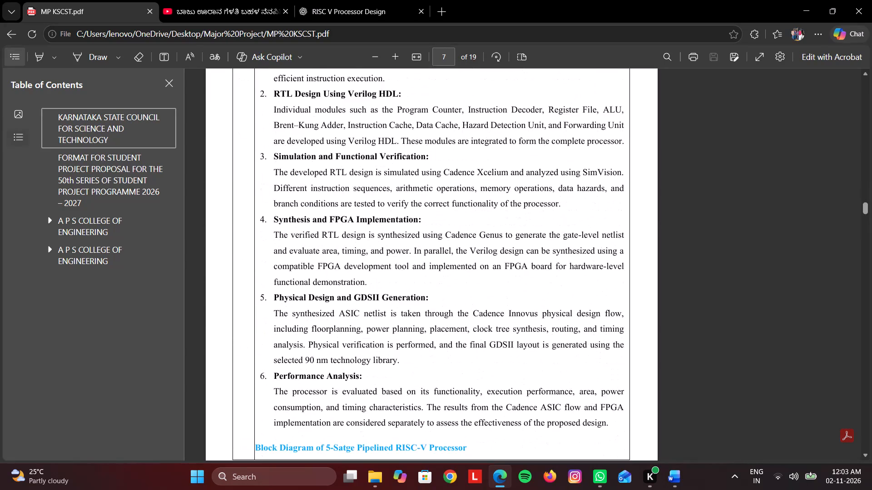
scroll(339, 304, down, 9)
scroll(339, 304, up, 5)
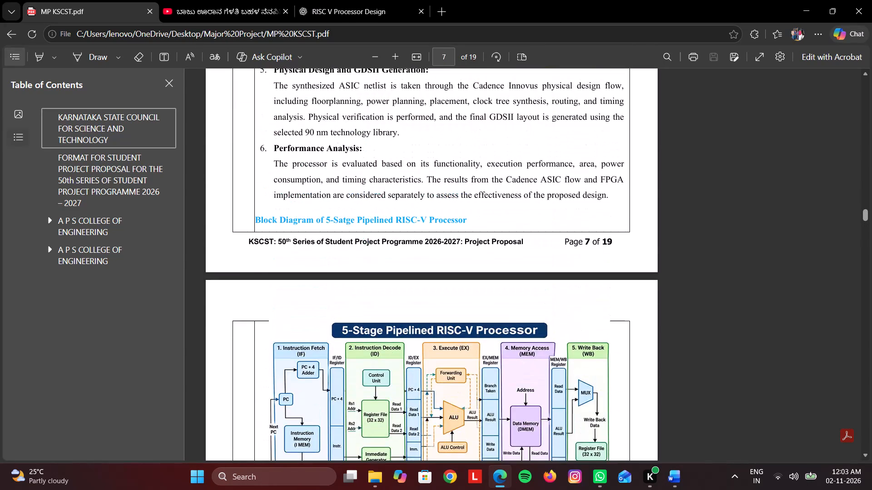
scroll(339, 304, down, 4)
scroll(339, 304, up, 2)
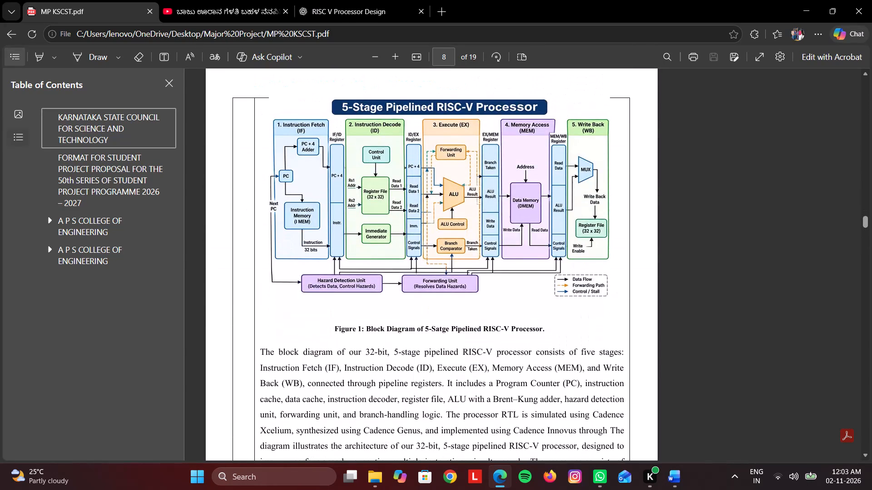
scroll(339, 304, up, 2)
Switch to the Word version of MP KSCST and skim the layout from Institution Details to Review of Existing Work.
key(alt+Tab)
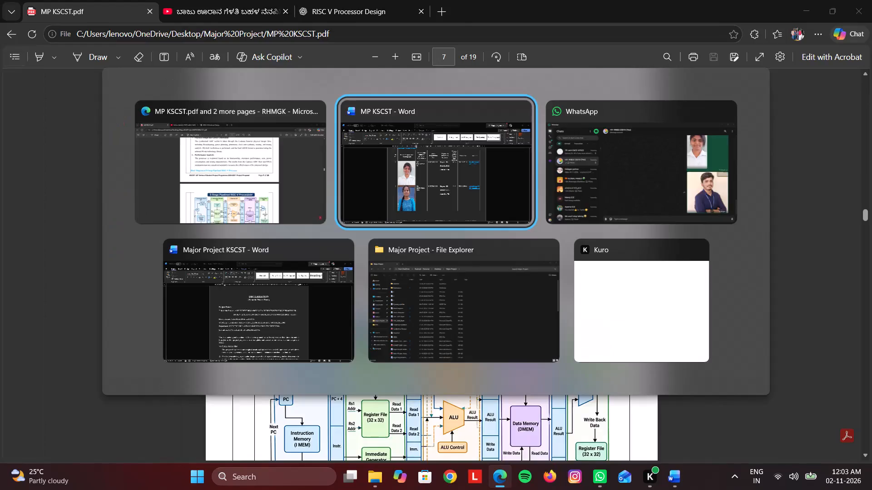
scroll(339, 304, up, 15)
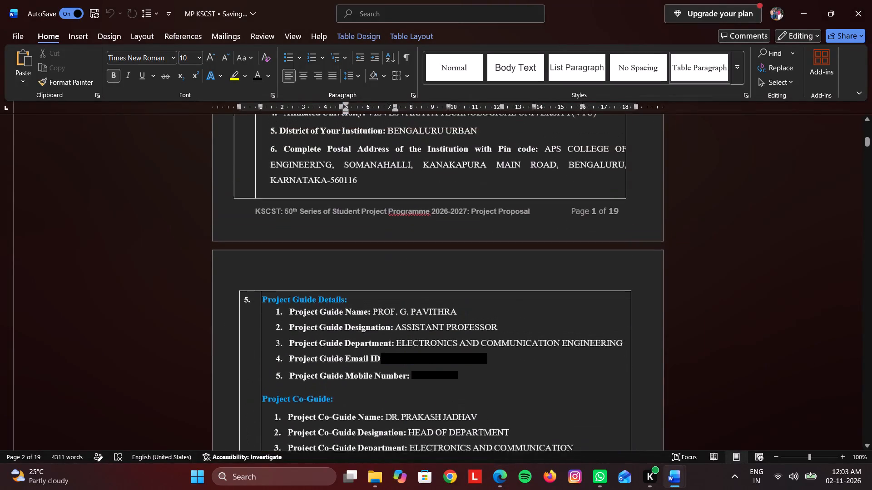
scroll(339, 304, up, 9)
scroll(339, 304, down, 8)
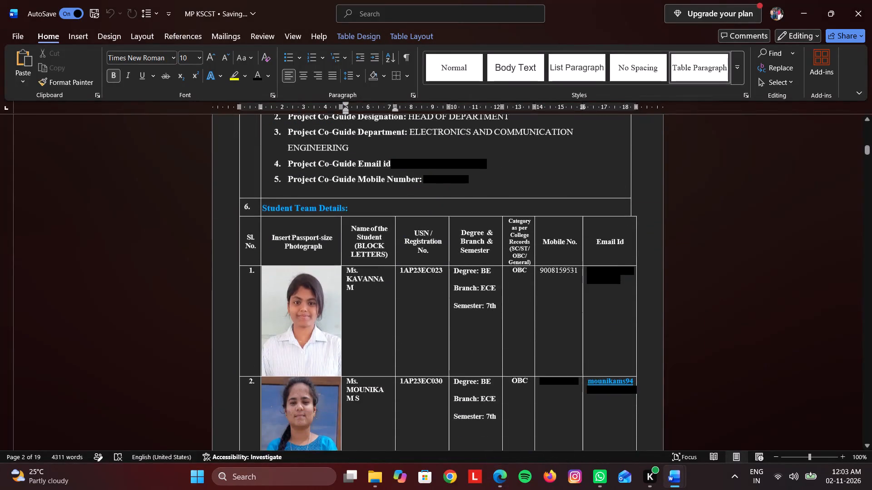
scroll(339, 304, down, 18)
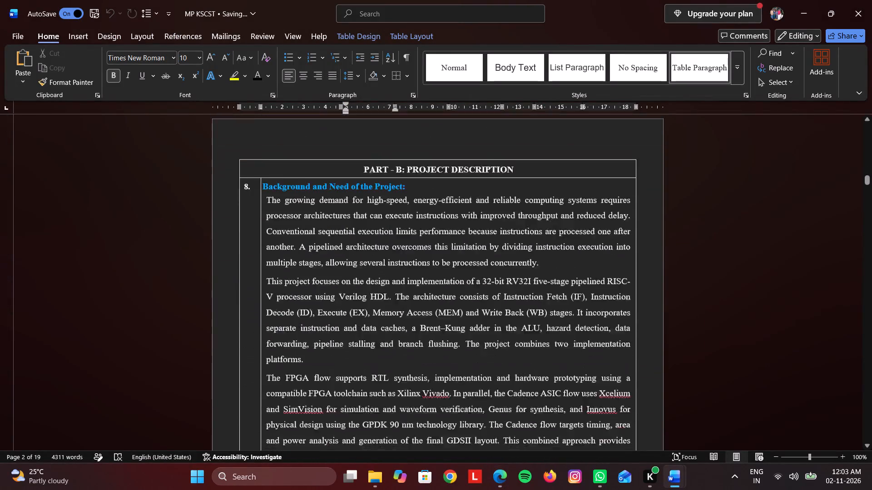
scroll(339, 304, down, 20)
scroll(339, 304, down, 5)
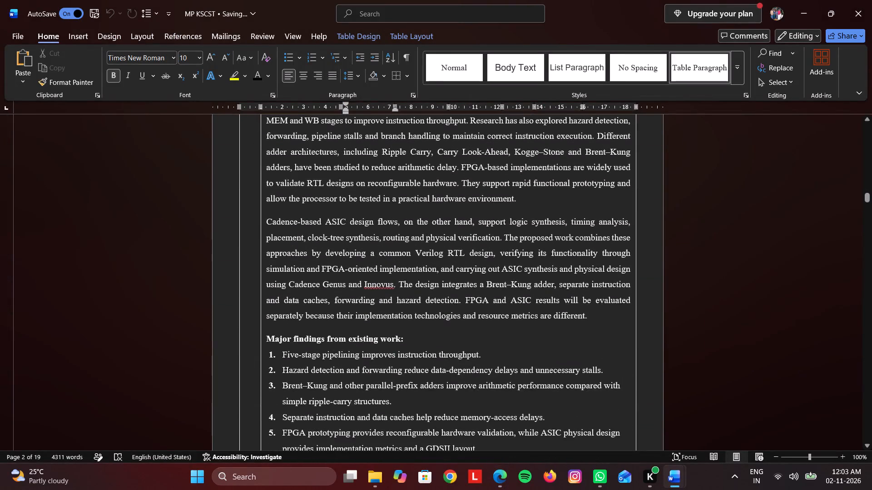
Examine the blank spaces below the Background and Need of the Project section and the SPP Coordinator Details on pages 3 and 4.
scroll(335, 308, up, 18)
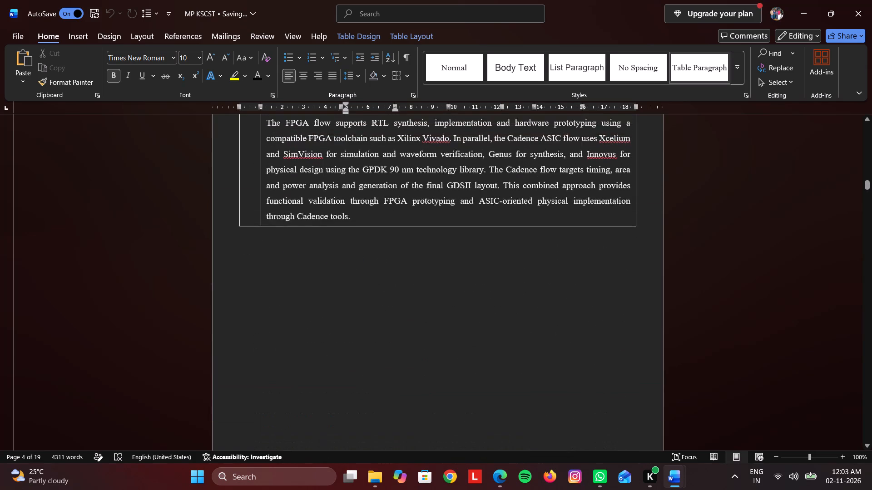
scroll(335, 308, up, 10)
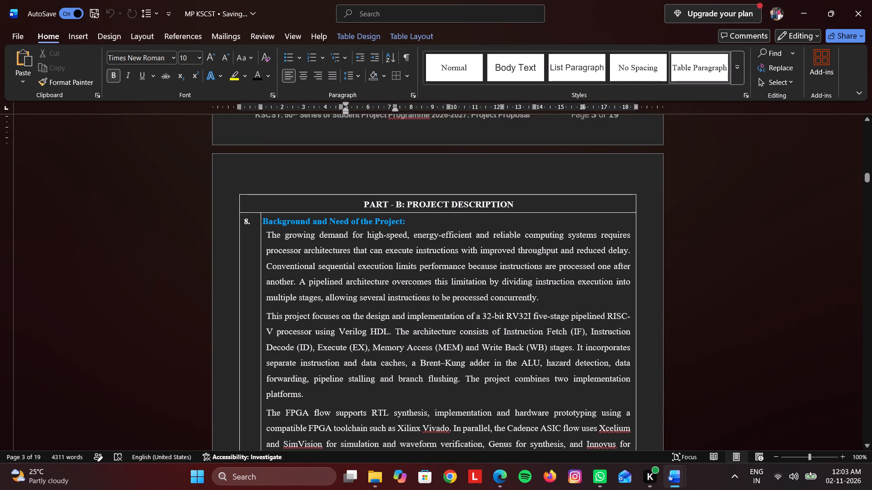
scroll(335, 308, down, 11)
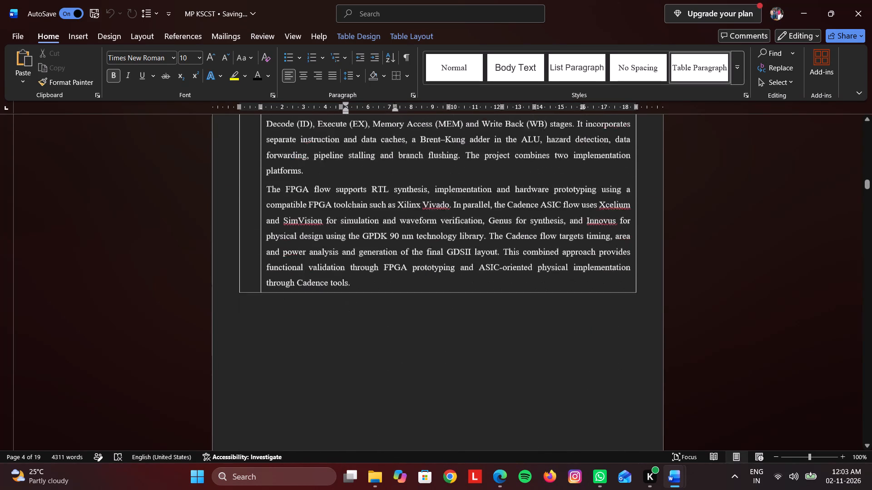
scroll(335, 308, down, 8)
double_click(337, 186)
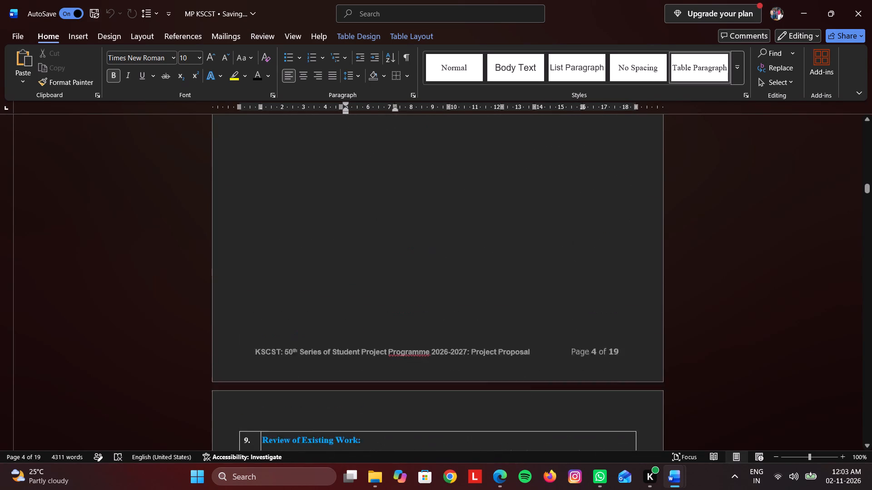
click(332, 224)
scroll(347, 251, up, 7)
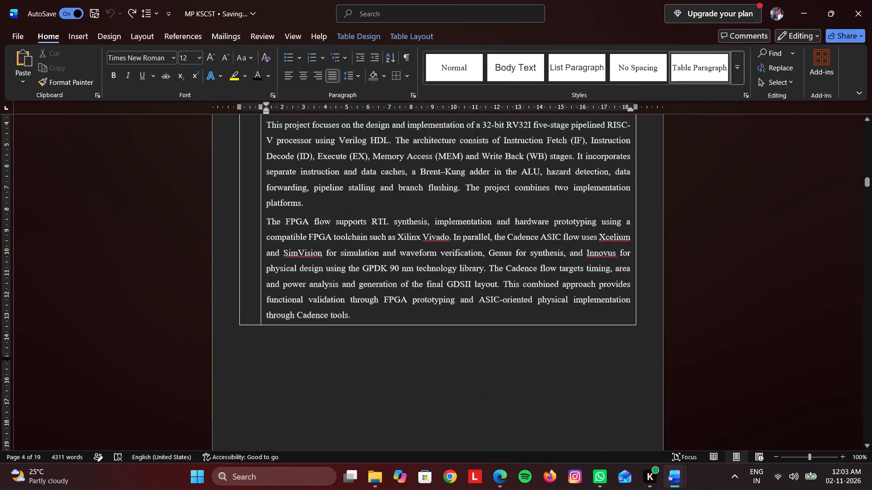
scroll(347, 250, up, 20)
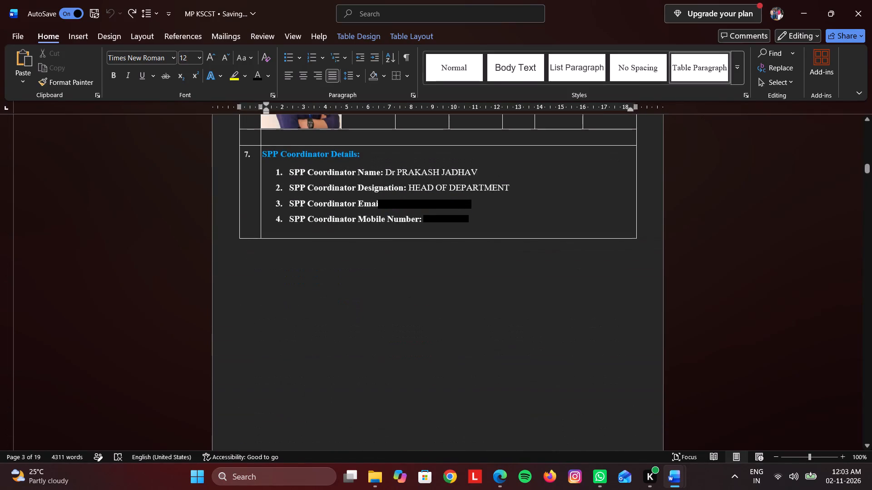
scroll(347, 250, up, 3)
scroll(347, 250, down, 2)
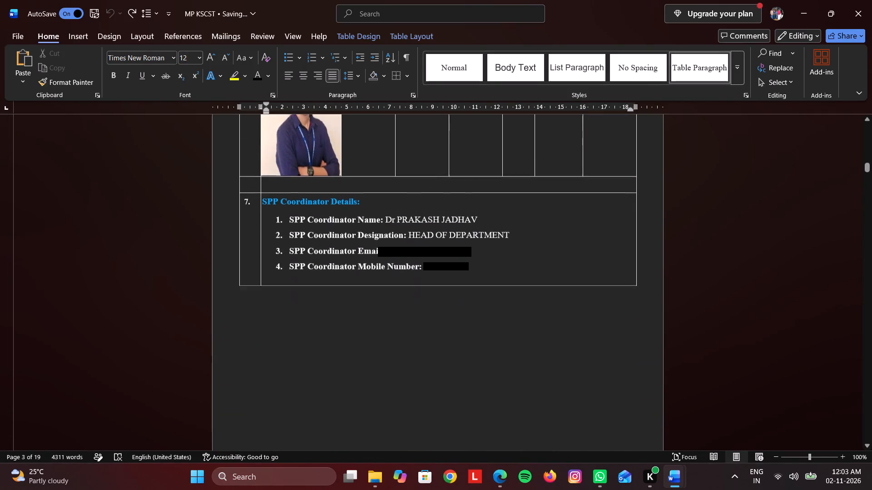
scroll(347, 250, down, 9)
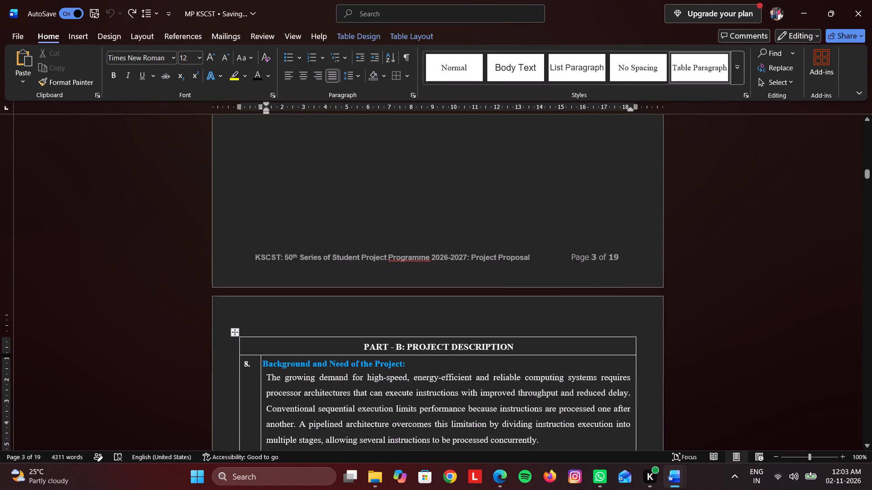
Remove the page break after SPP Coordinator Details so the Part B: Project Description table starts on page 3.
double_click(342, 189)
click(347, 208)
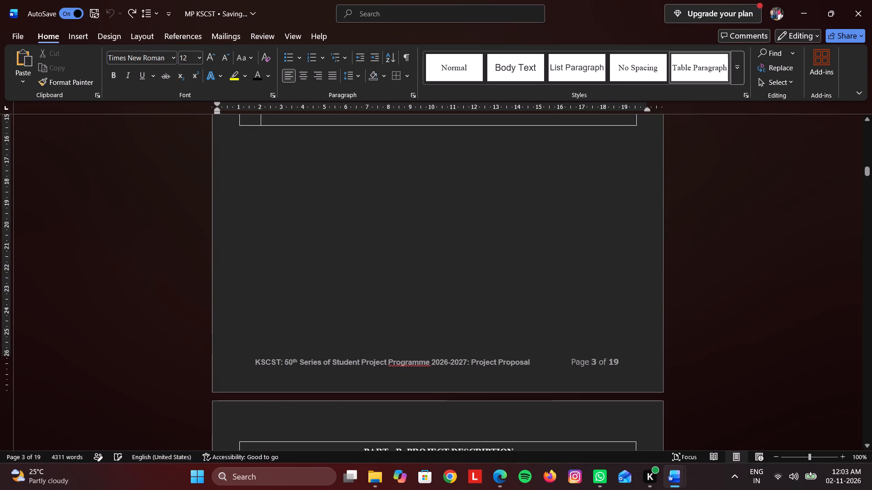
click(348, 210)
double_click(348, 210)
double_click(350, 211)
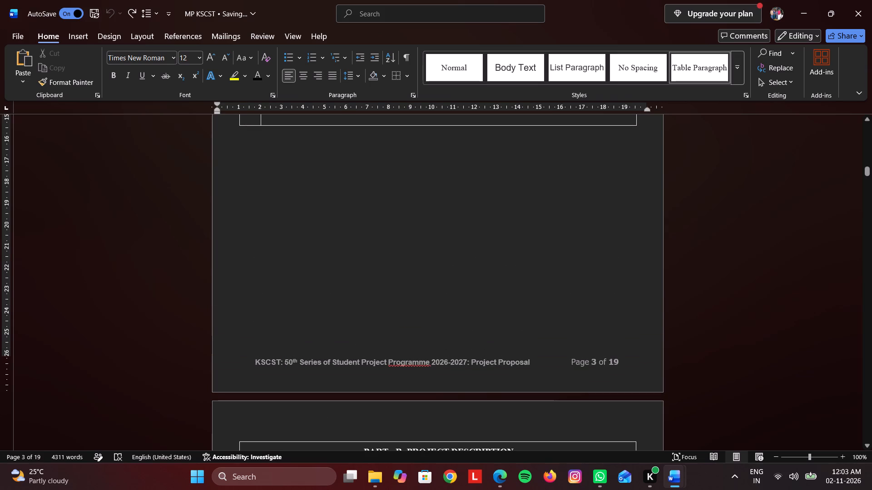
key(Delete)
key(Delete)
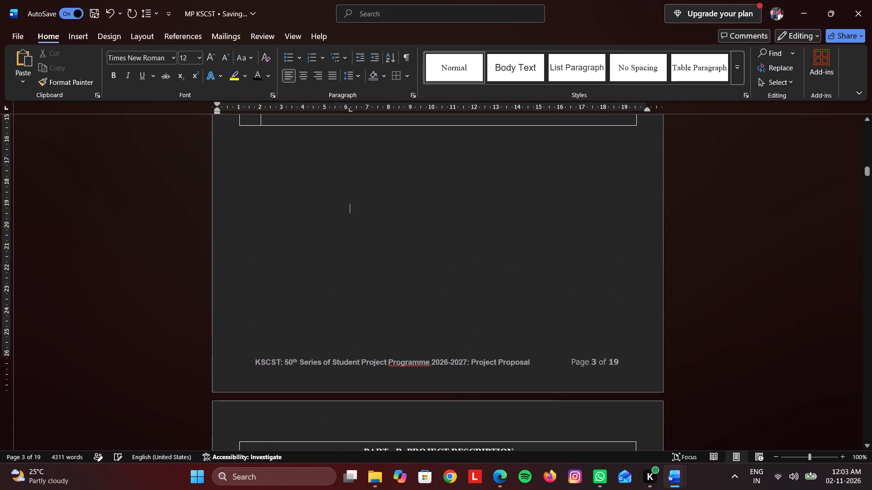
key(Delete)
Delete the remaining blank lines between SPP Coordinator Details and Part B so the two tables join directly.
key(Up)
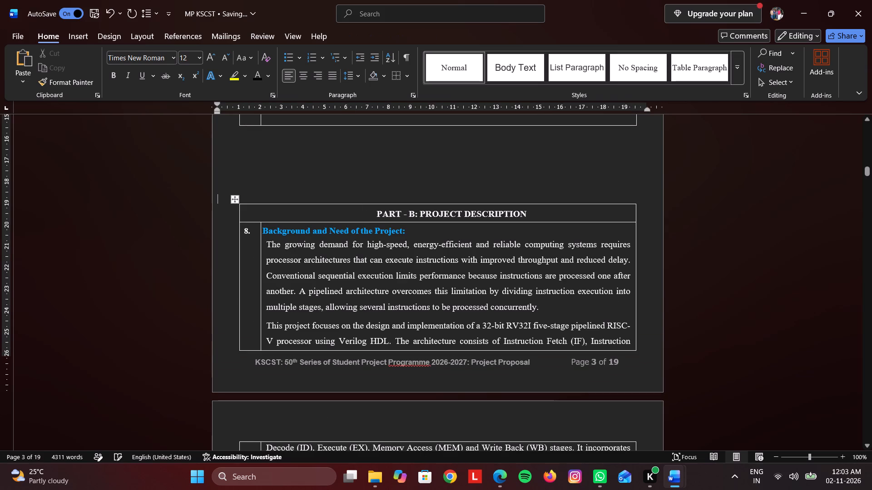
key(BackSpace)
key(BackSpace)
key(BackSpace)
key(BackSpace)
key(BackSpace)
key(BackSpace)
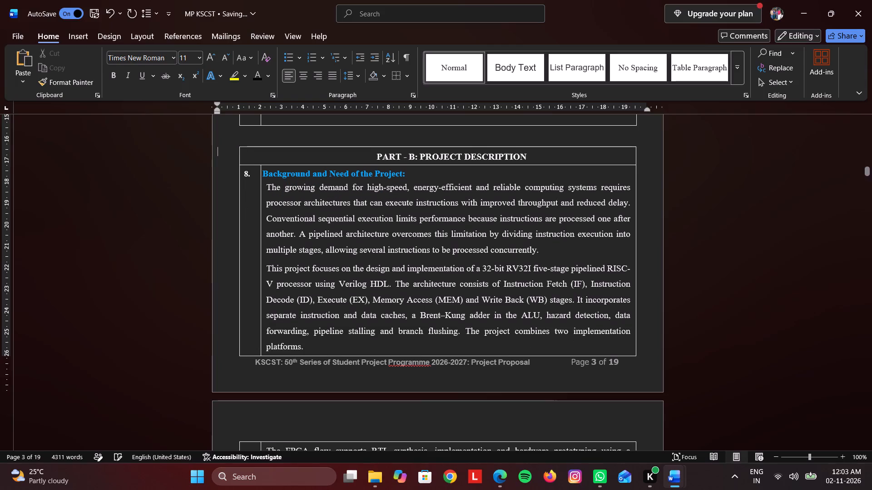
key(BackSpace)
key(BackSpace)
key(BackSpace)
scroll(433, 188, up, 3)
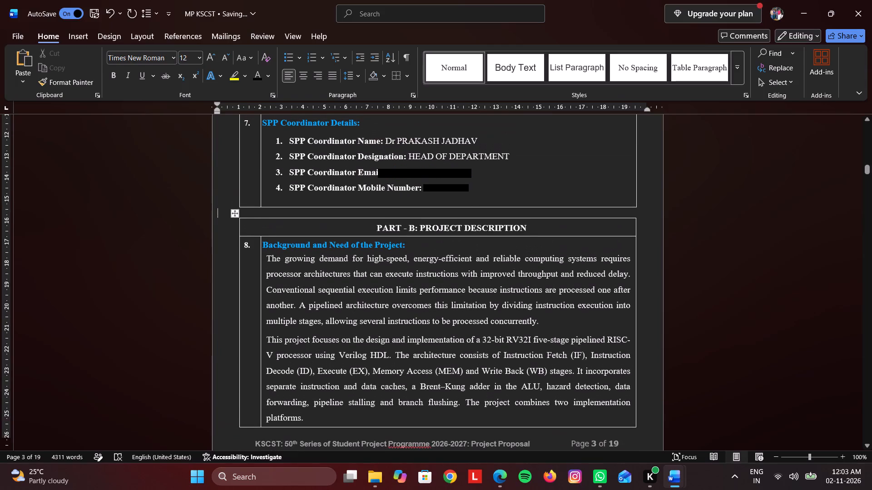
key(Delete)
Pull in the right indent of the Complete Postal Address paragraph under Institution Details so its text stays inside the table border.
scroll(433, 213, up, 4)
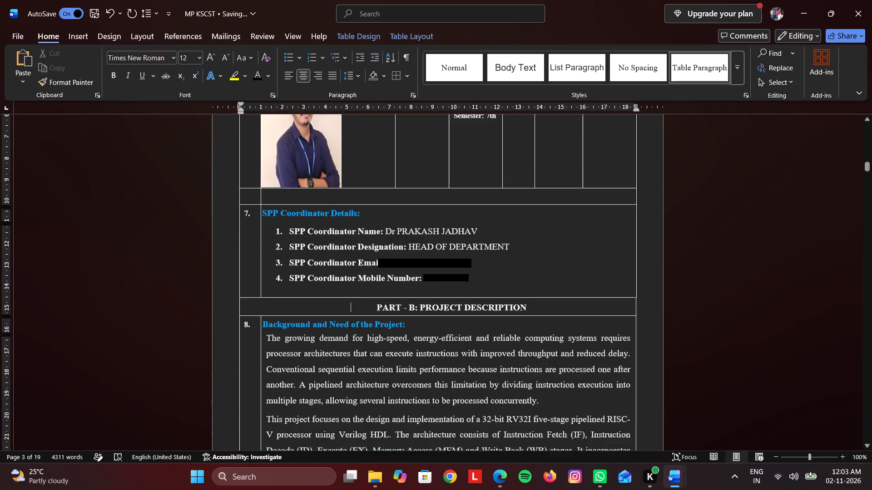
scroll(421, 276, down, 11)
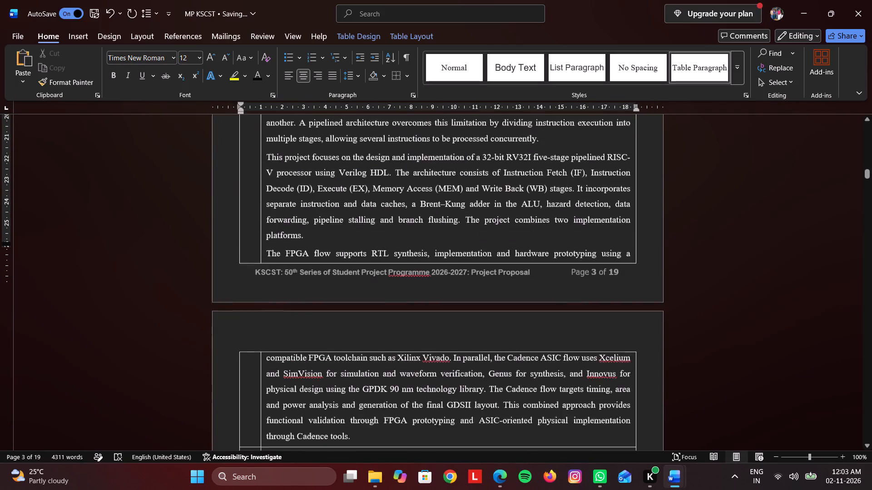
scroll(419, 273, up, 20)
scroll(419, 273, up, 3)
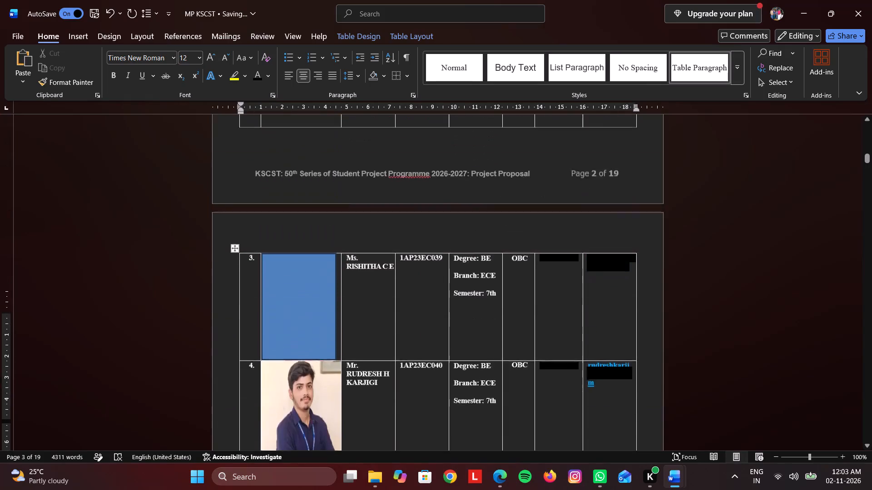
scroll(419, 273, up, 18)
scroll(419, 272, up, 11)
scroll(419, 269, down, 8)
scroll(417, 265, up, 6)
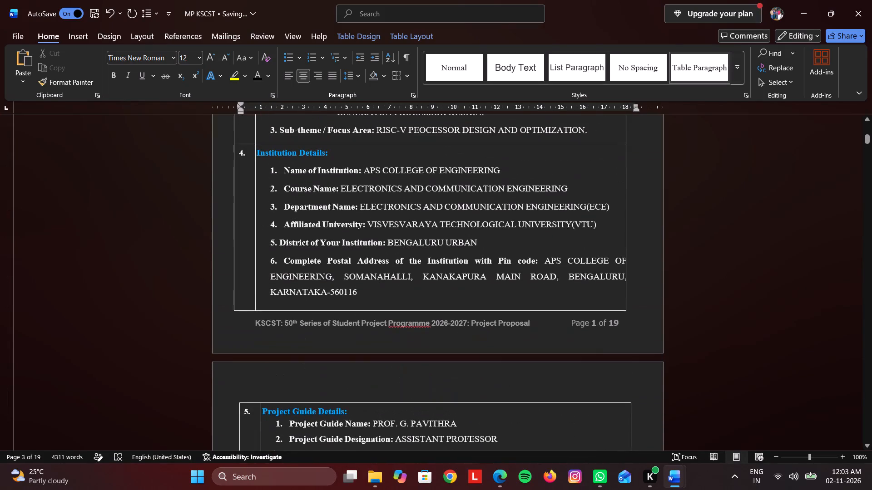
drag(360, 293, 297, 272)
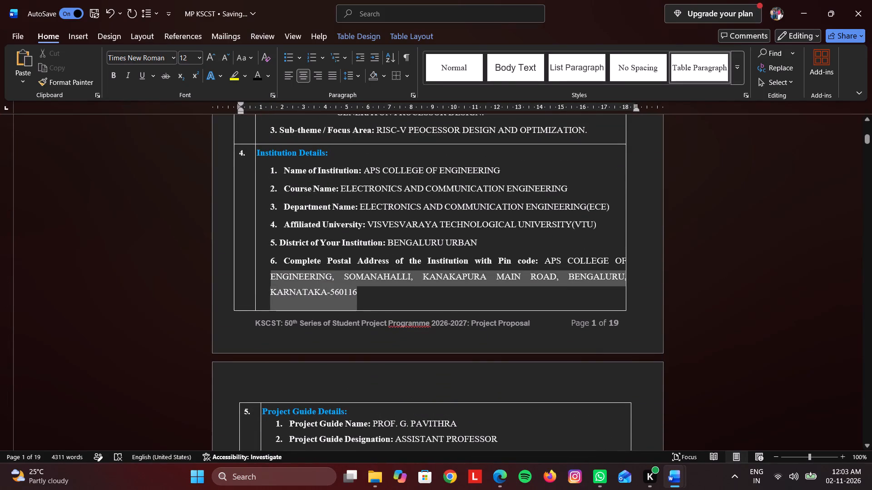
drag(297, 272, 292, 268)
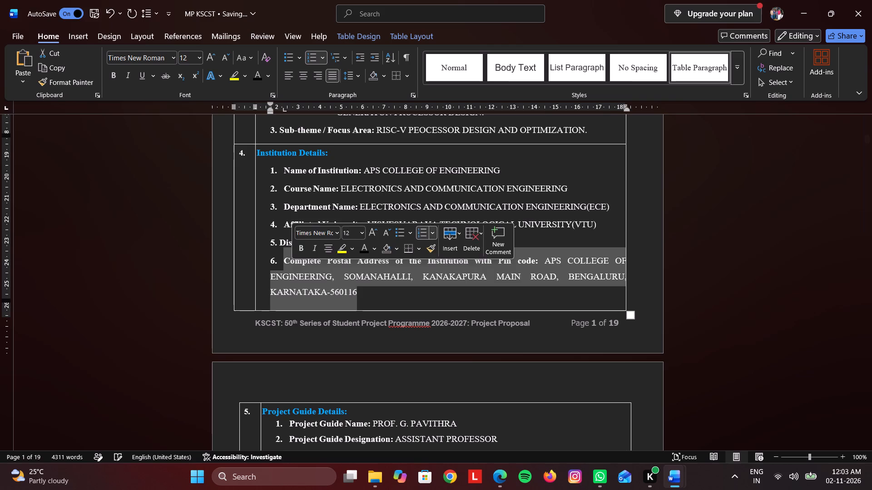
drag(626, 109, 619, 111)
click(567, 225)
Justify the three lines of the Project Title text in the Part A: General Information table.
scroll(567, 225, up, 2)
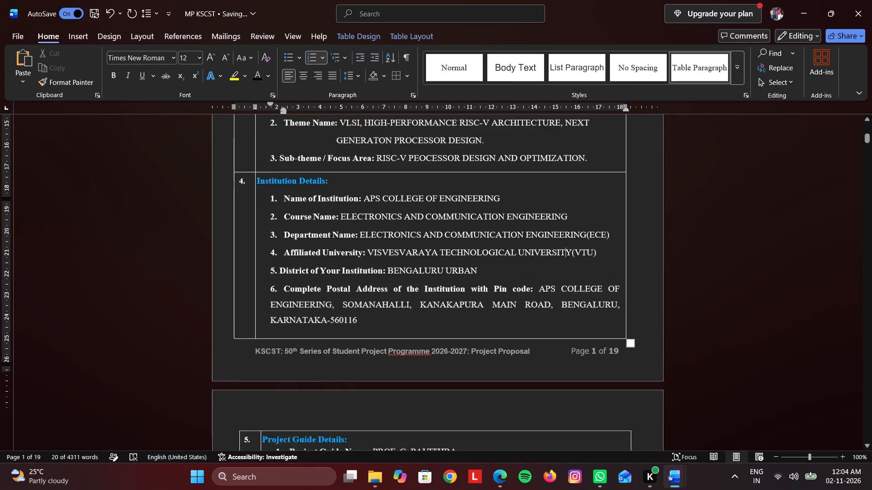
scroll(567, 225, up, 6)
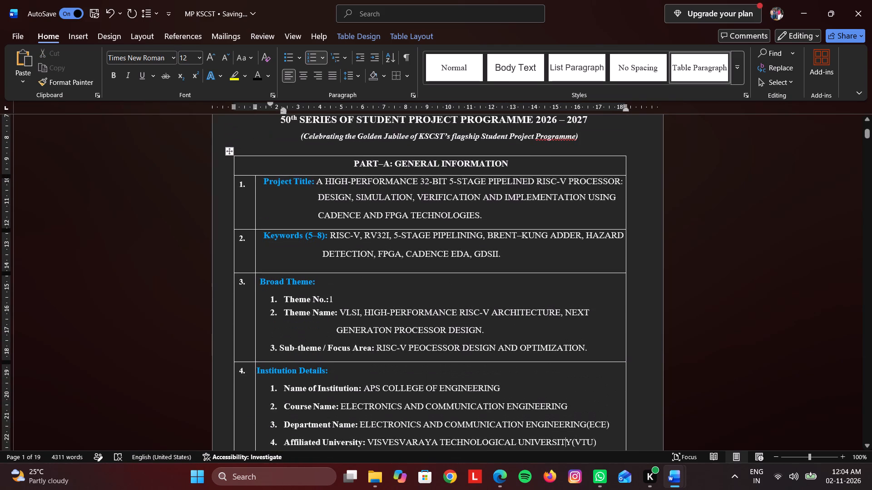
scroll(567, 225, down, 5)
scroll(567, 225, up, 5)
click(551, 200)
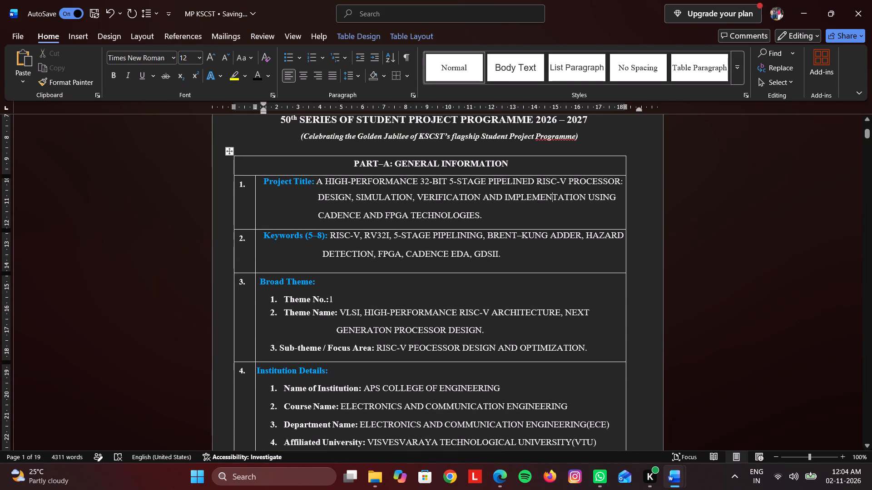
click(357, 74)
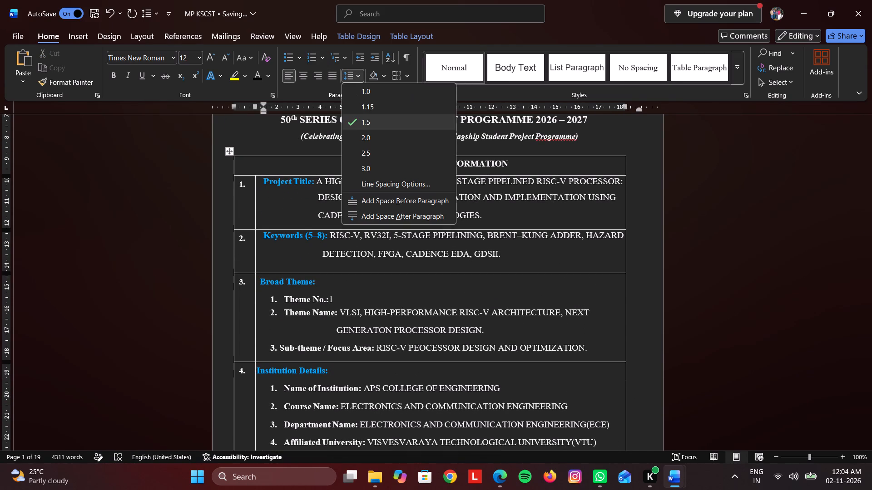
click(357, 74)
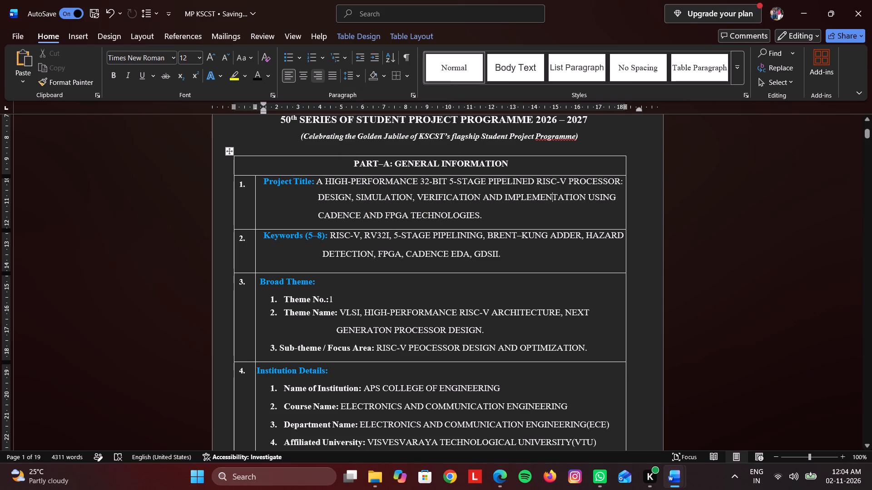
click(332, 75)
drag(490, 220, 318, 185)
click(335, 77)
click(377, 189)
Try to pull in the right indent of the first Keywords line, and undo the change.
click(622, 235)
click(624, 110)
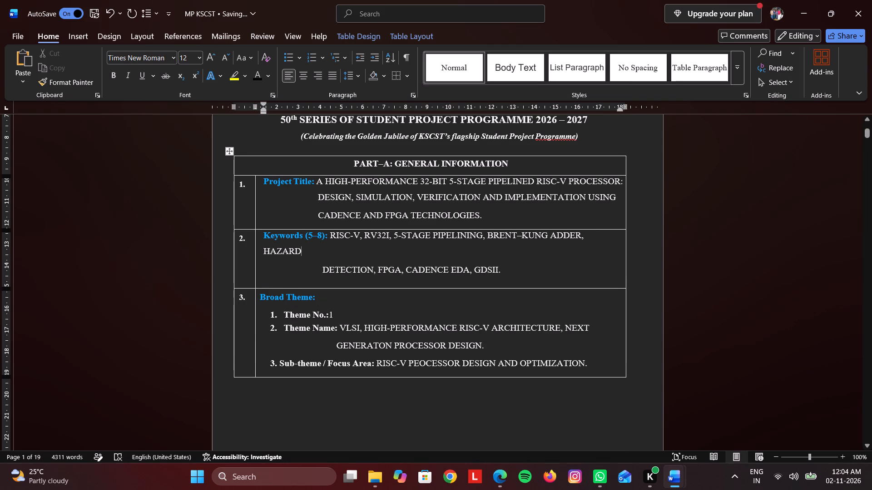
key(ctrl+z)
Delete the full stop after the initial in the Project Guide Name line under Project Guide Details.
scroll(582, 236, down, 5)
scroll(562, 276, down, 5)
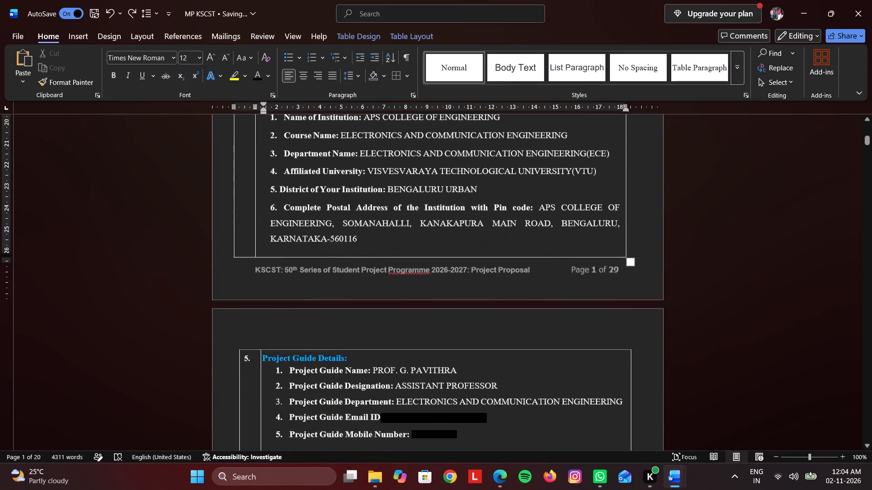
scroll(560, 277, down, 16)
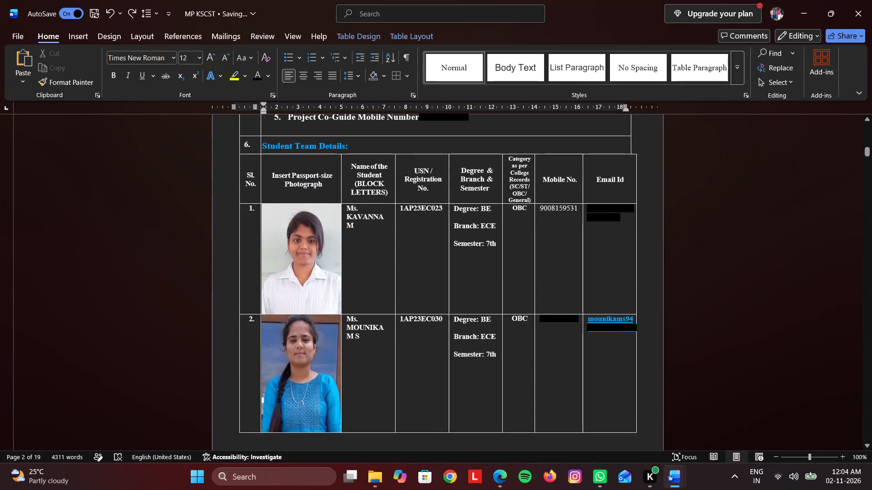
scroll(555, 275, up, 5)
scroll(555, 275, down, 11)
scroll(555, 275, up, 8)
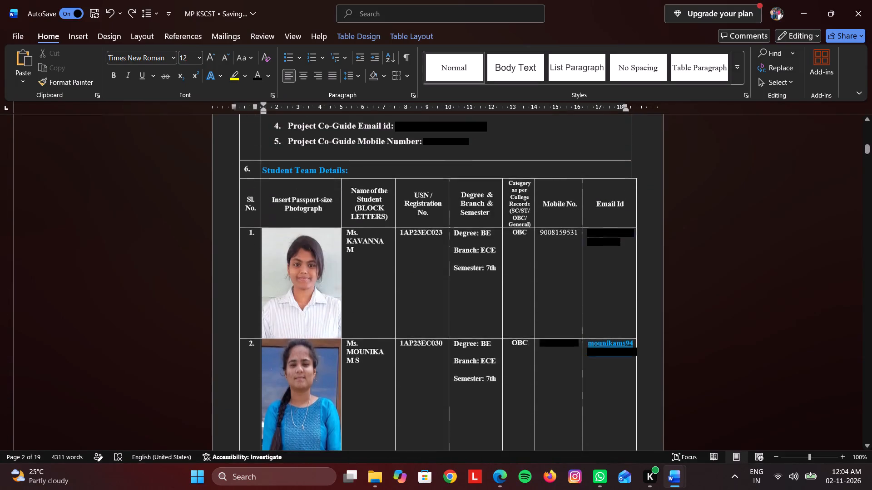
scroll(555, 275, up, 9)
scroll(555, 275, down, 10)
scroll(555, 275, up, 6)
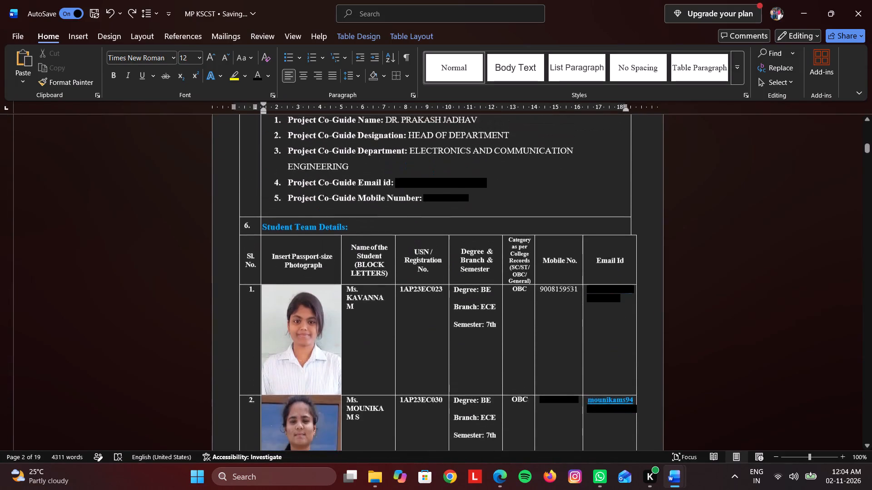
scroll(555, 275, up, 5)
click(409, 260)
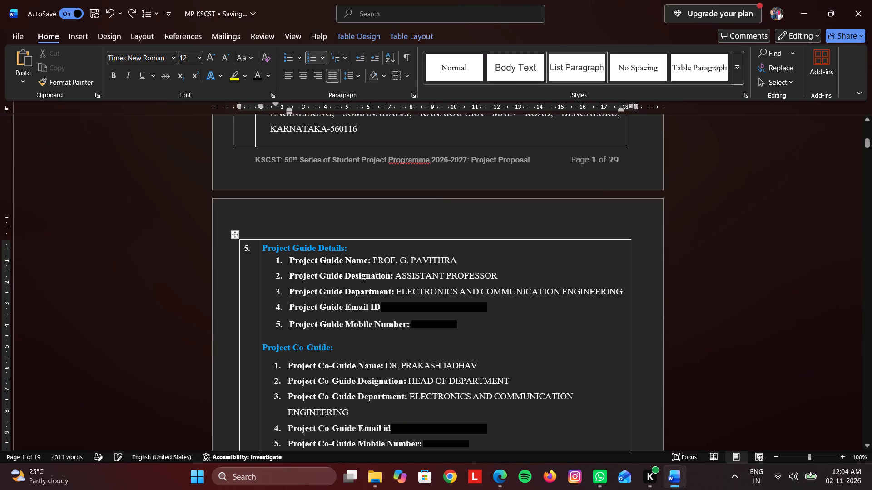
key(BackSpace)
Look through the proposal from Project Guide Details to Proposed Methodology, checking page breaks, gaps and alignment.
scroll(424, 271, down, 3)
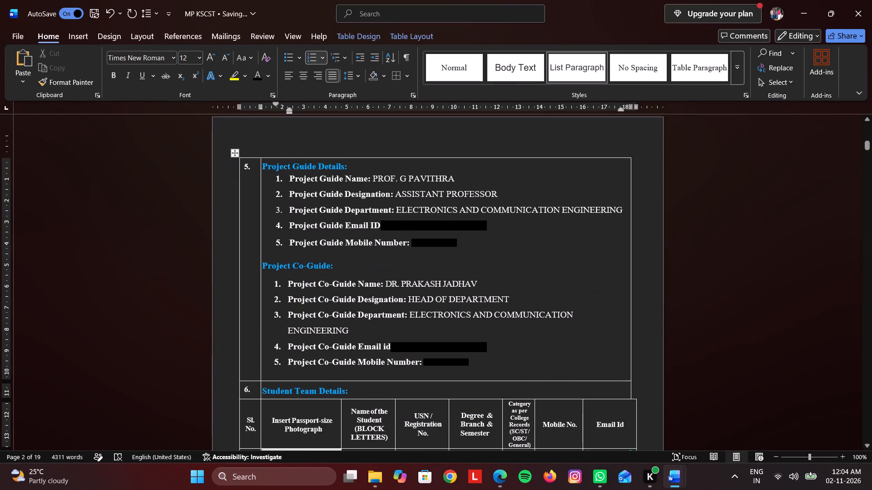
scroll(426, 276, down, 3)
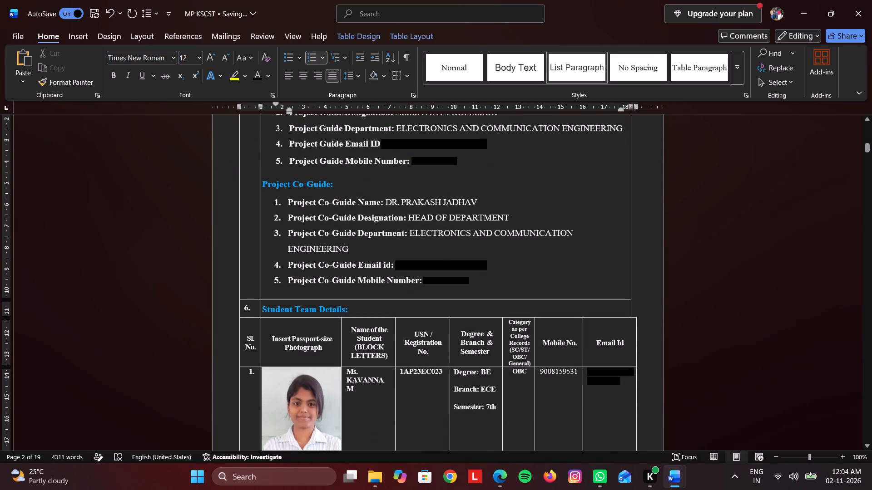
scroll(426, 276, down, 6)
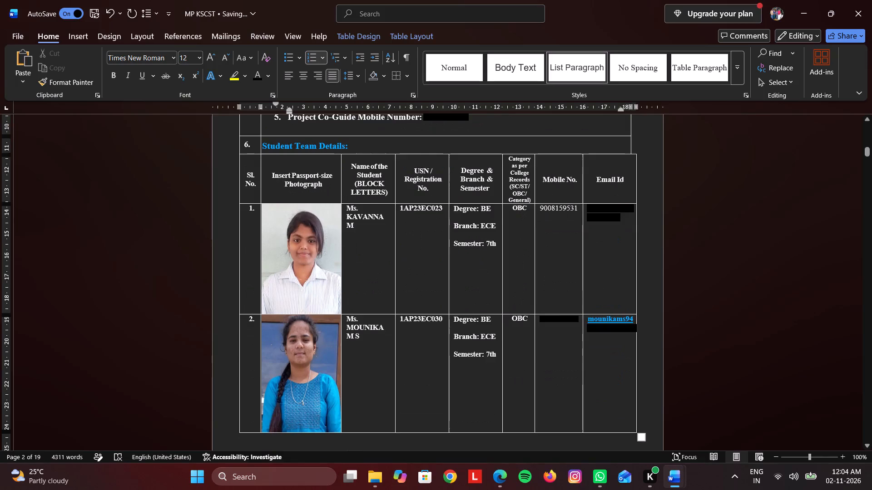
scroll(426, 276, down, 13)
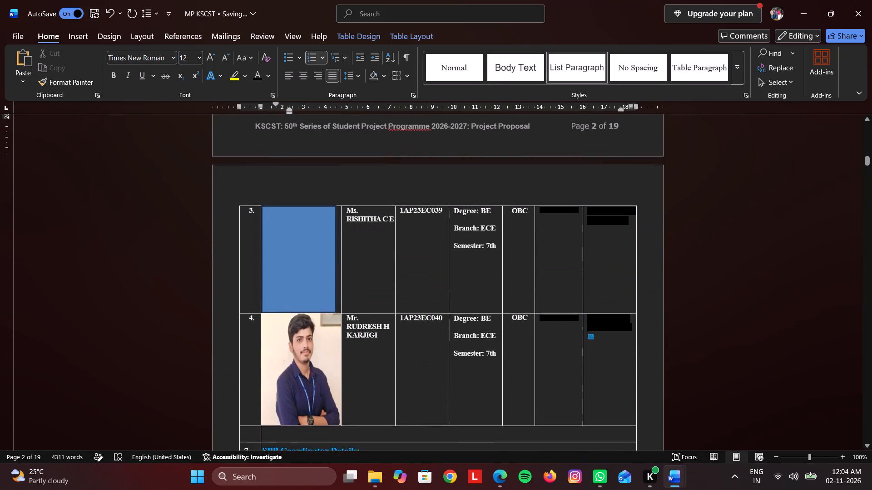
scroll(426, 276, down, 1)
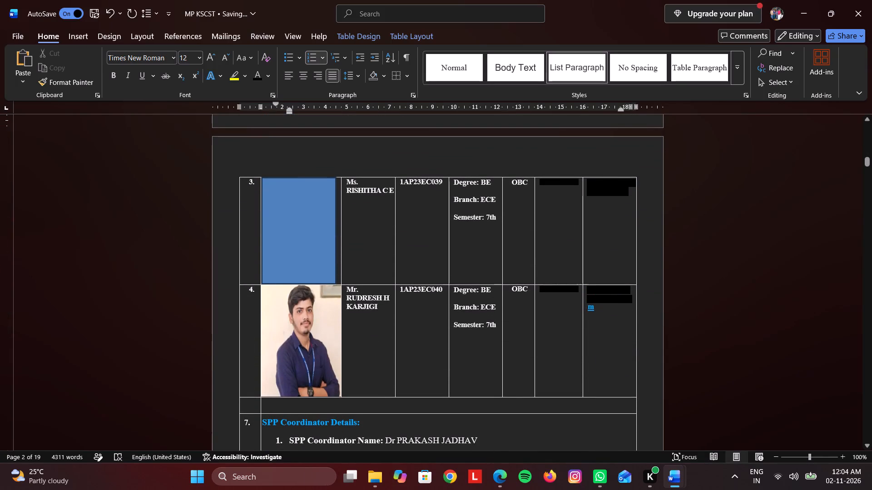
scroll(426, 277, down, 10)
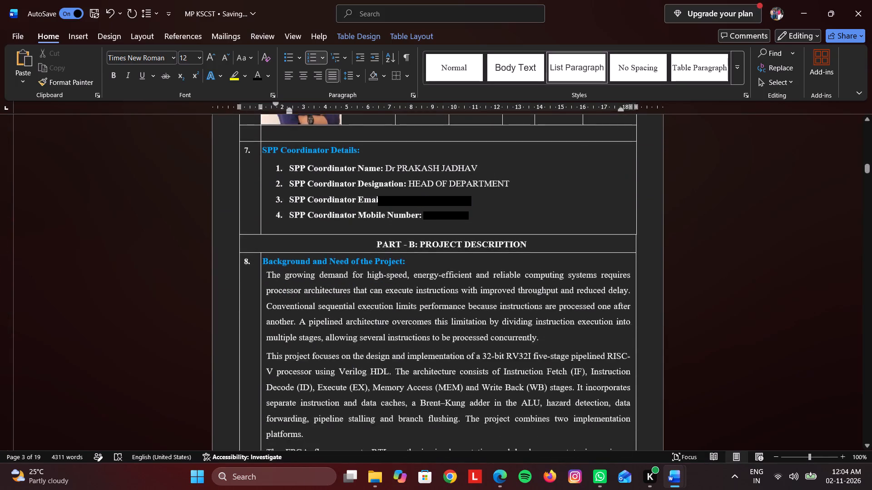
scroll(426, 277, down, 15)
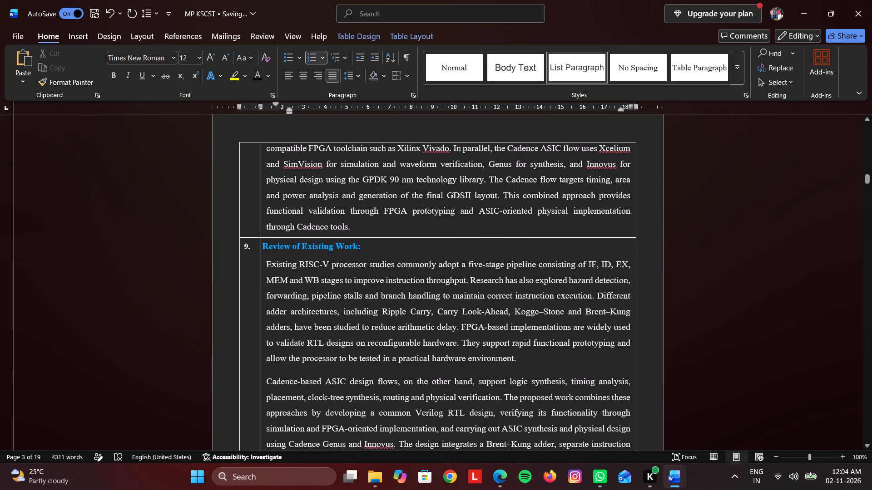
scroll(426, 277, down, 17)
scroll(426, 277, down, 4)
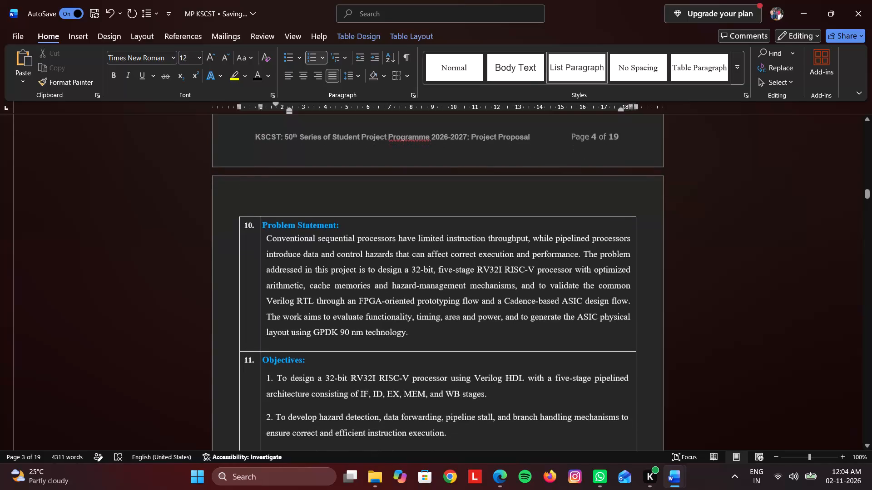
scroll(426, 277, down, 19)
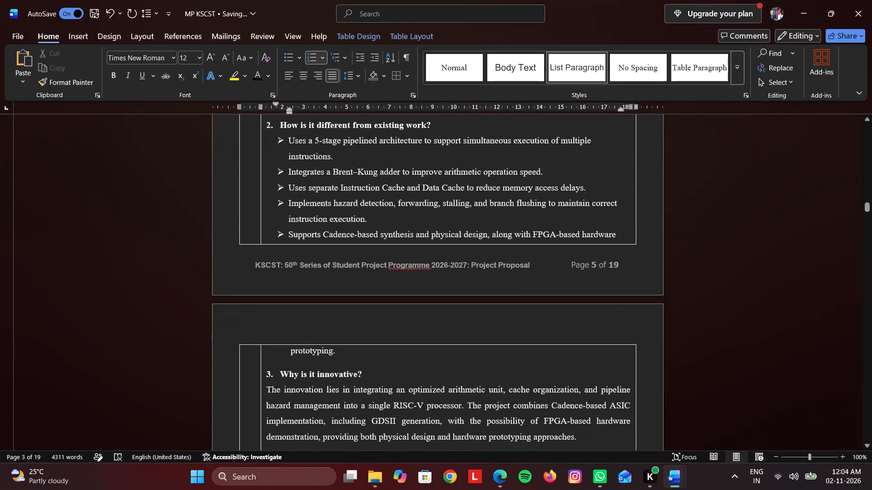
scroll(426, 277, down, 4)
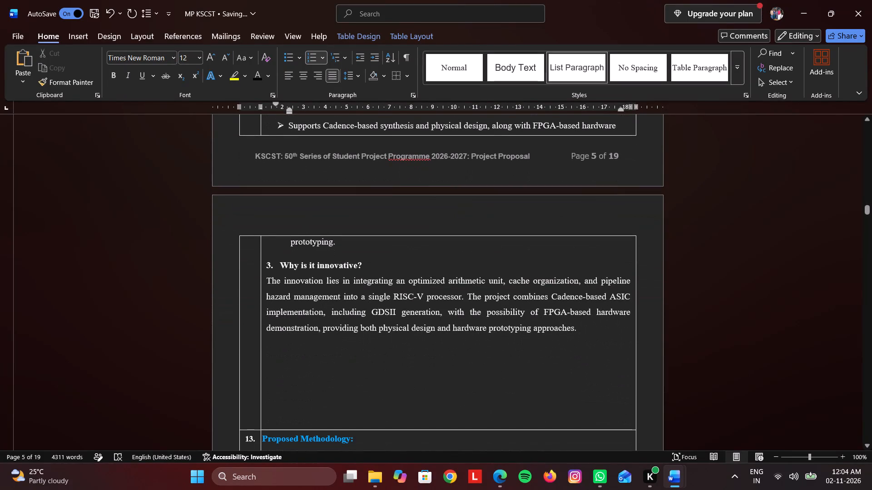
scroll(426, 277, up, 11)
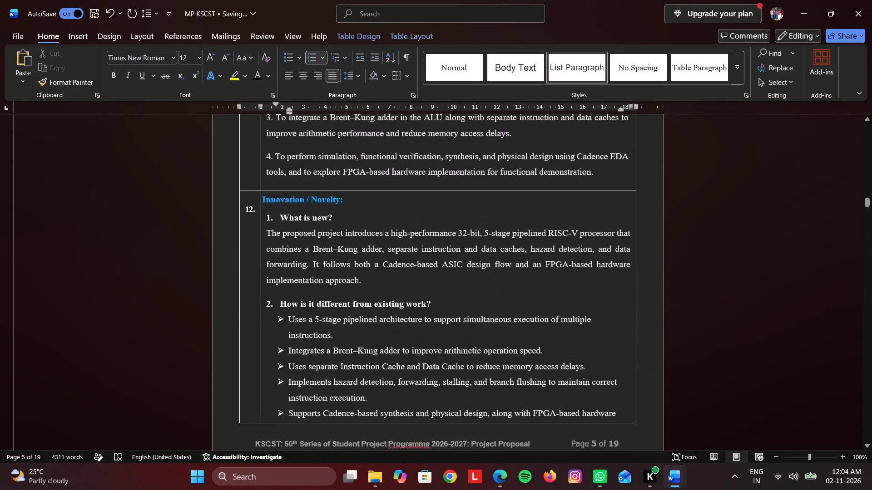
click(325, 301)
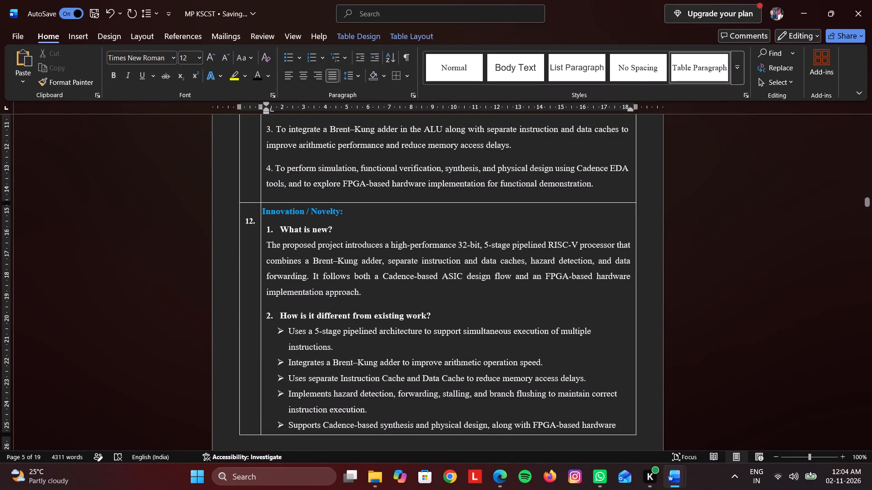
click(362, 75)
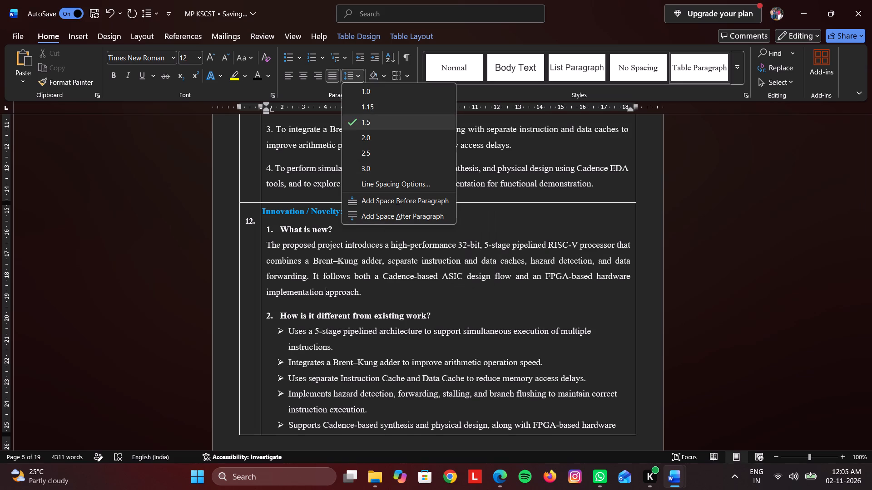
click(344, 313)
Remove the space before the headings "How is it different from existing work?" and "What is new?" under Innovation / Novelty.
click(333, 317)
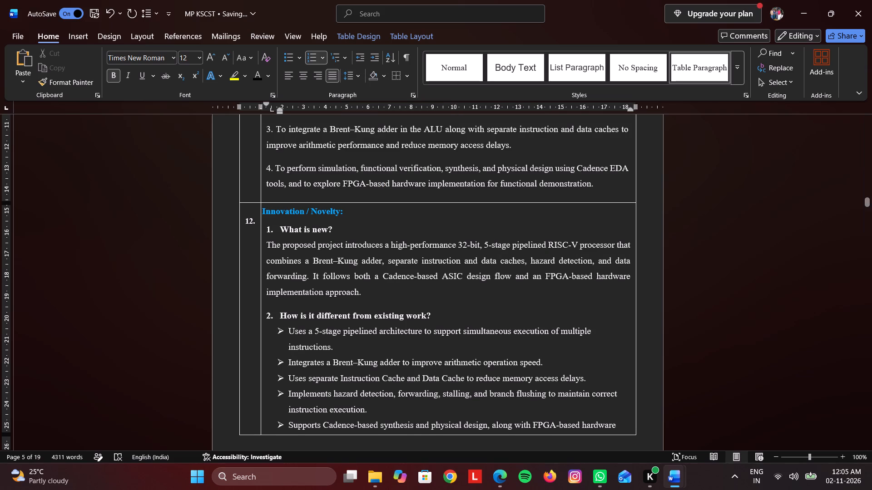
click(362, 79)
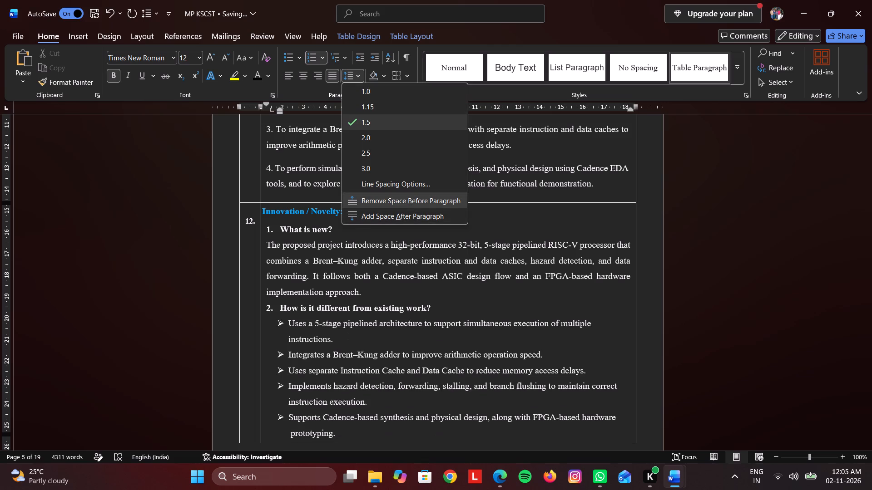
click(397, 195)
scroll(381, 298, down, 11)
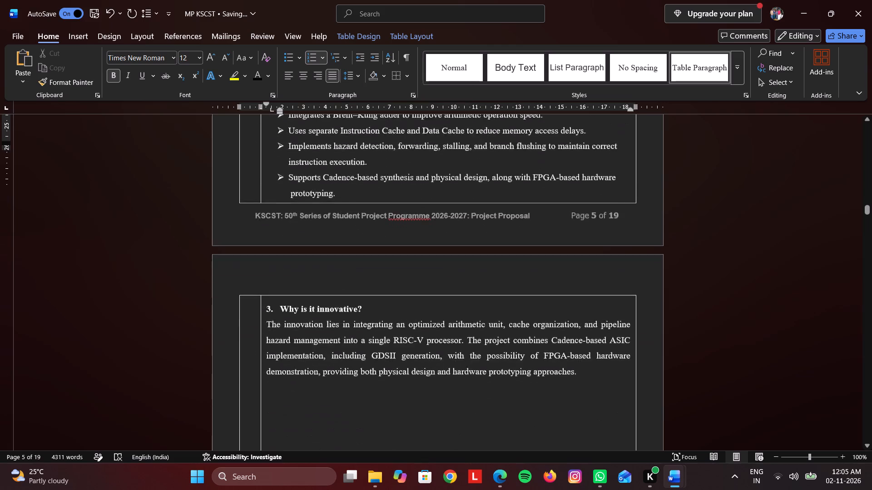
scroll(381, 299, up, 10)
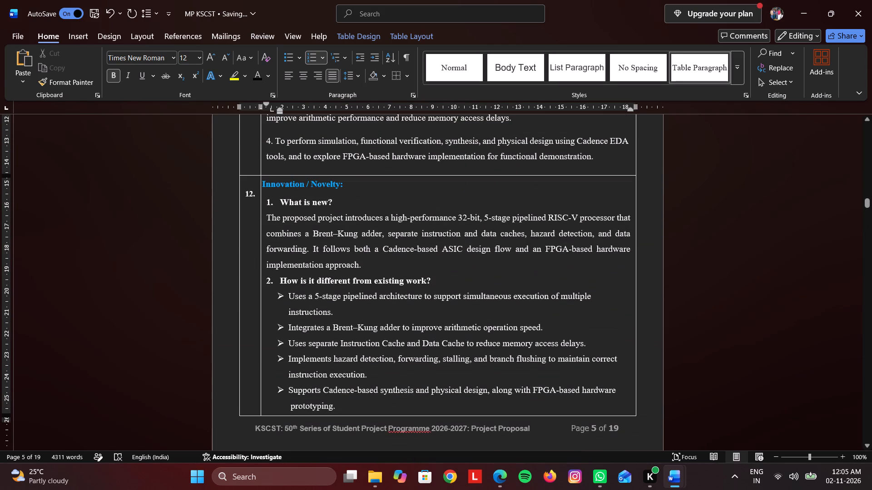
click(315, 202)
click(360, 75)
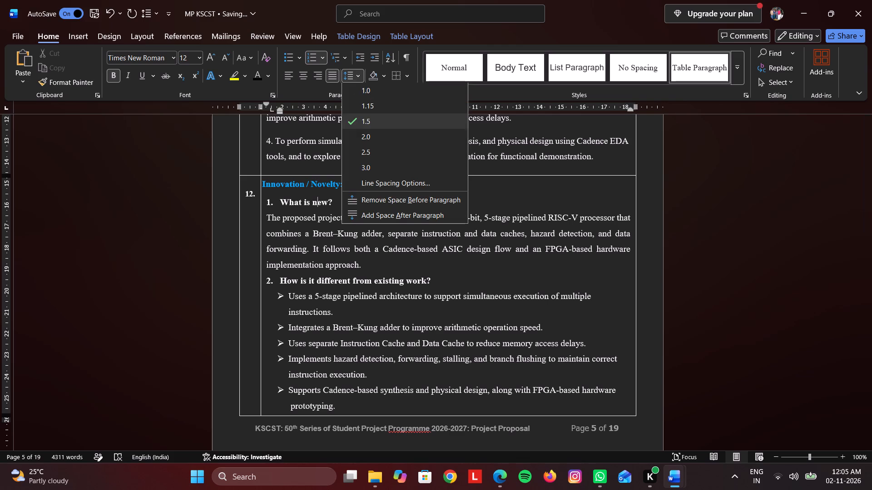
click(382, 200)
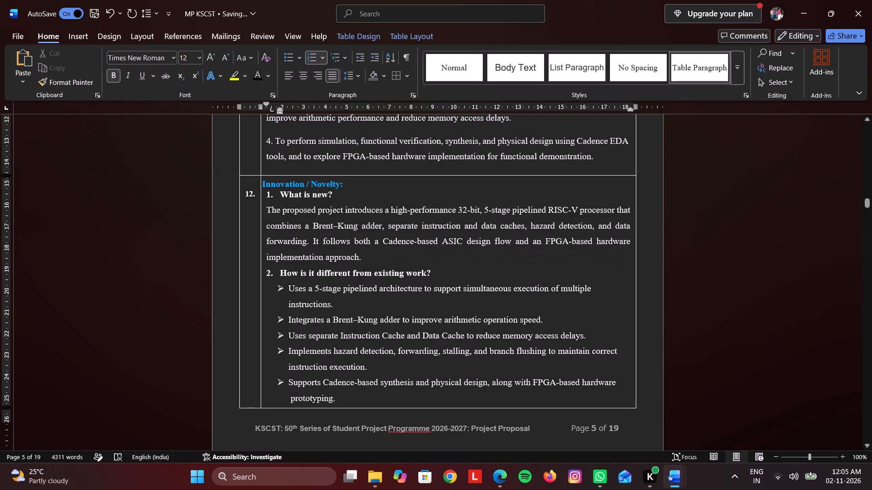
click(380, 222)
Remove the space before the "Why is it innovative?" heading under Innovation / Novelty.
scroll(372, 230, down, 9)
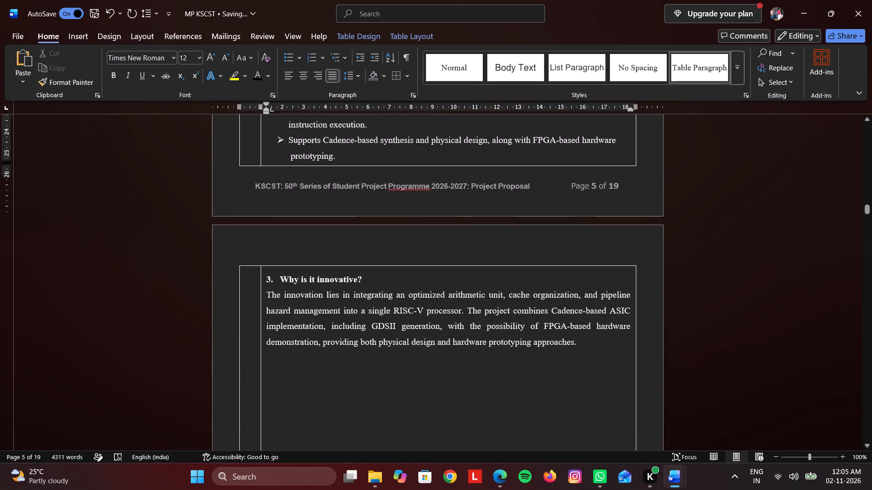
scroll(369, 250, down, 4)
click(340, 165)
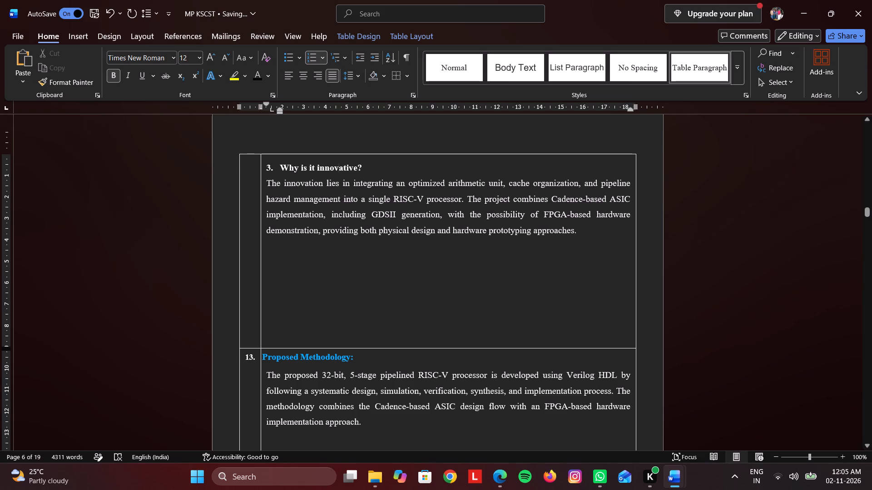
click(359, 73)
click(392, 197)
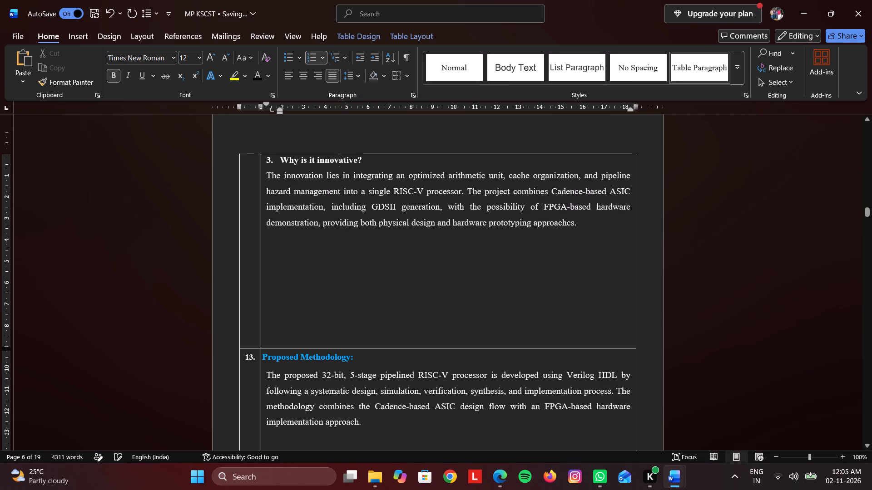
click(378, 245)
Shrink the Innovation / Novelty row by raising its bottom border to just below the "Why is it innovative?" text.
click(313, 337)
click(299, 333)
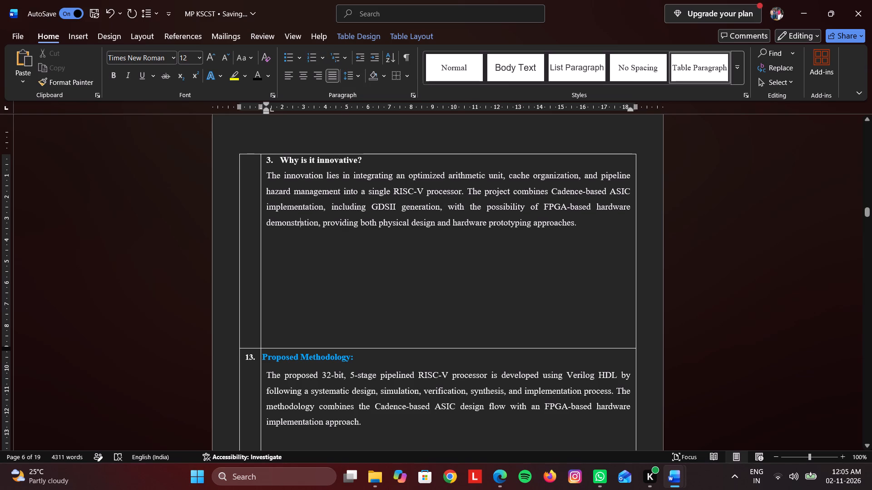
drag(322, 348, 326, 332)
drag(327, 320, 331, 235)
click(375, 330)
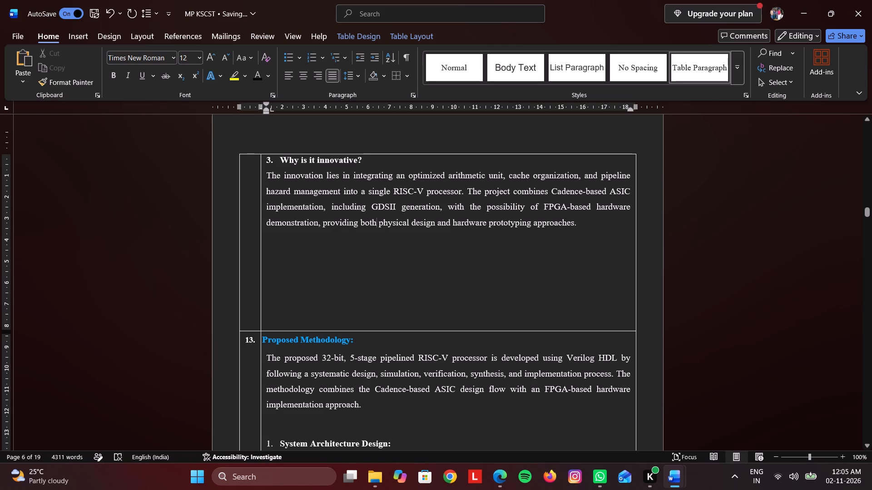
drag(374, 332, 375, 323)
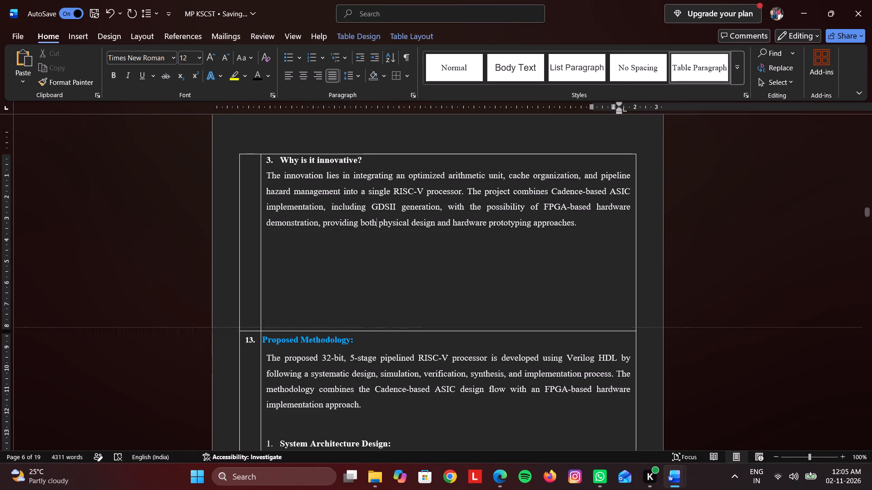
drag(375, 323, 377, 235)
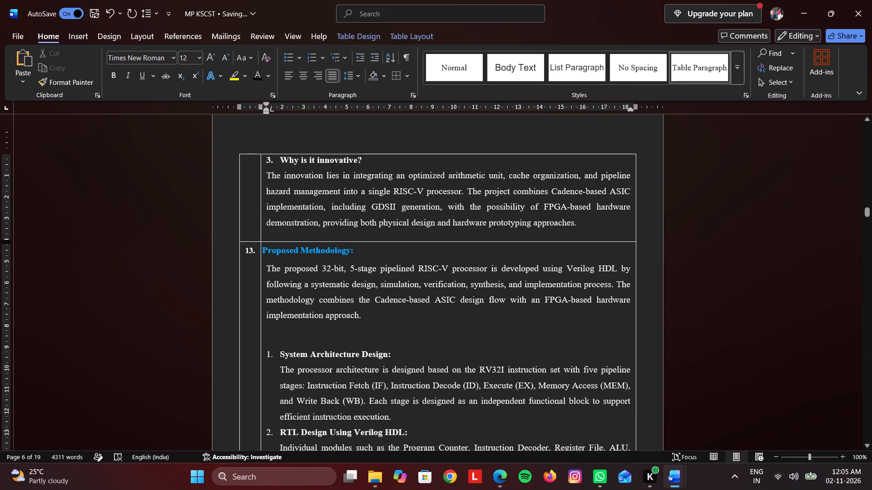
drag(396, 241, 396, 231)
Delete the blank line between the Proposed Methodology introduction and the System Architecture Design heading.
scroll(386, 293, down, 3)
click(322, 260)
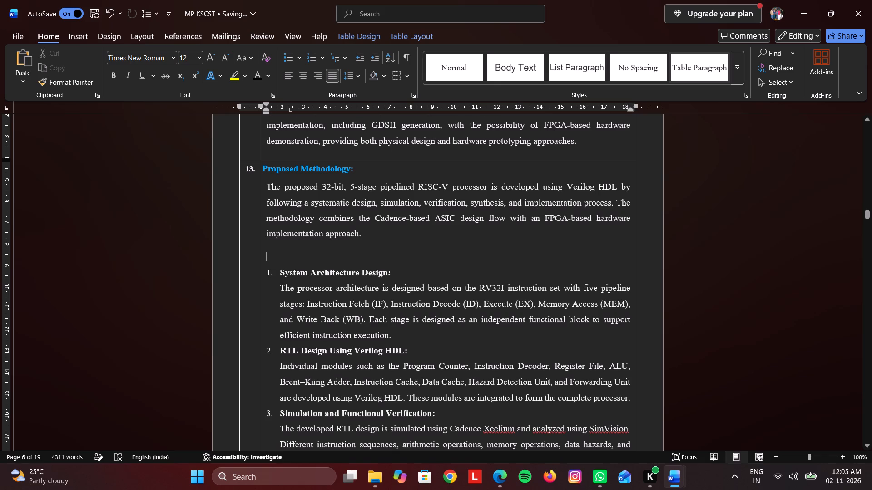
key(BackSpace)
key(BackSpace)
Add space after the introductory paragraph of Proposed Methodology, before the System Architecture Design heading.
scroll(326, 279, down, 4)
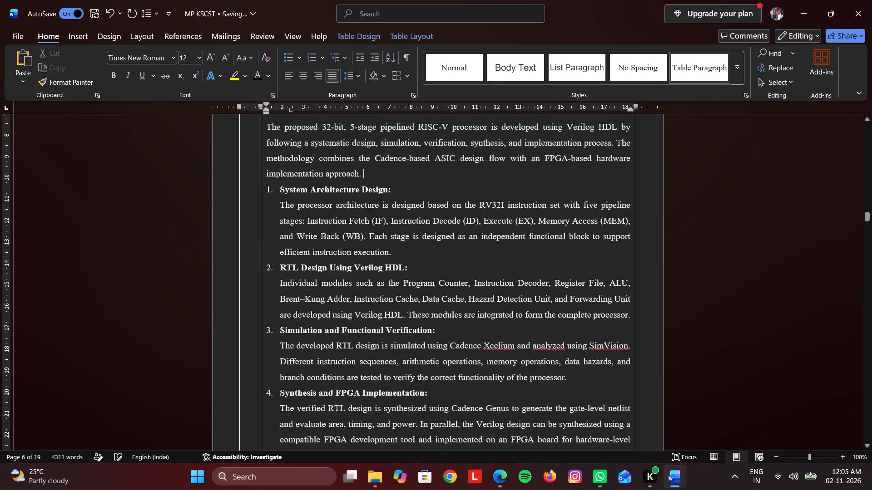
scroll(327, 286, down, 9)
scroll(317, 302, up, 9)
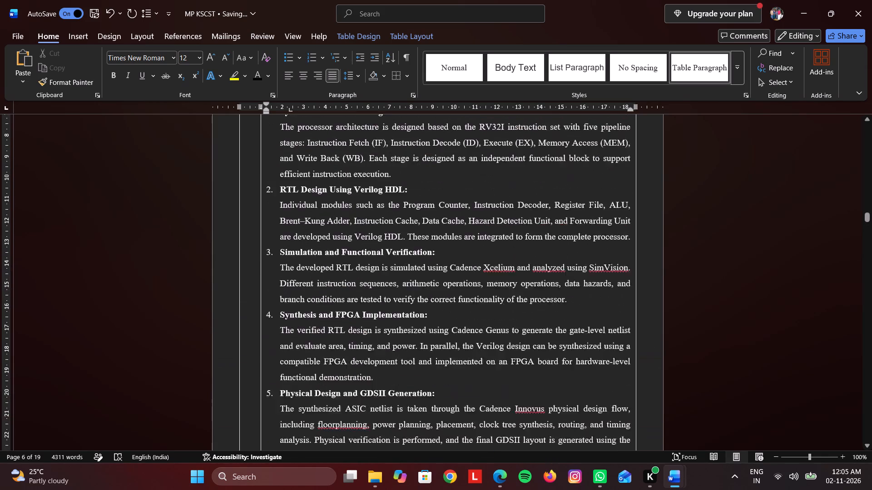
scroll(317, 302, up, 3)
click(362, 75)
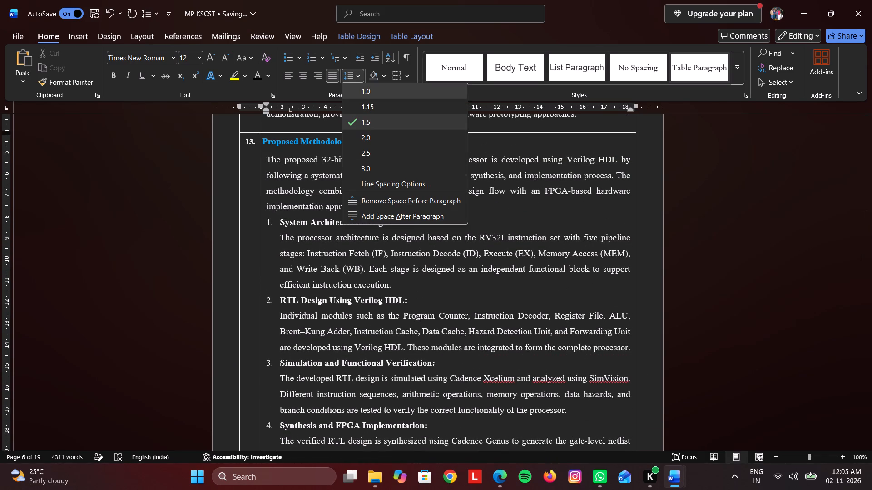
click(381, 211)
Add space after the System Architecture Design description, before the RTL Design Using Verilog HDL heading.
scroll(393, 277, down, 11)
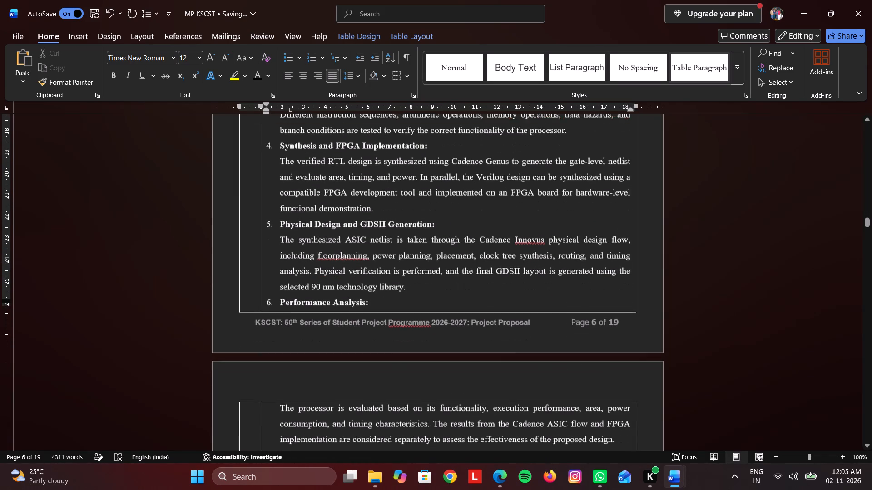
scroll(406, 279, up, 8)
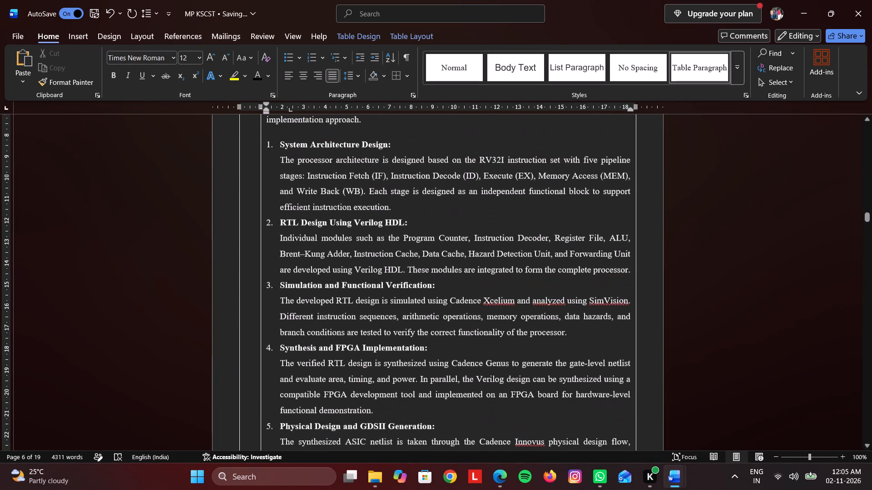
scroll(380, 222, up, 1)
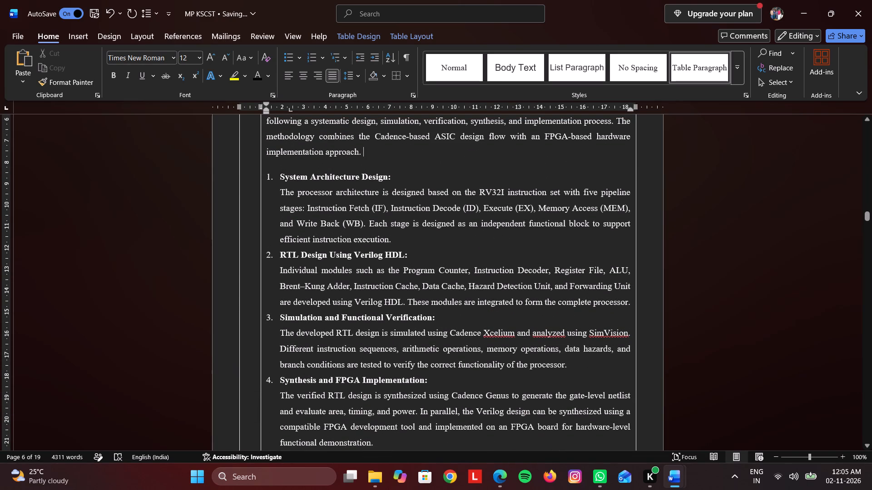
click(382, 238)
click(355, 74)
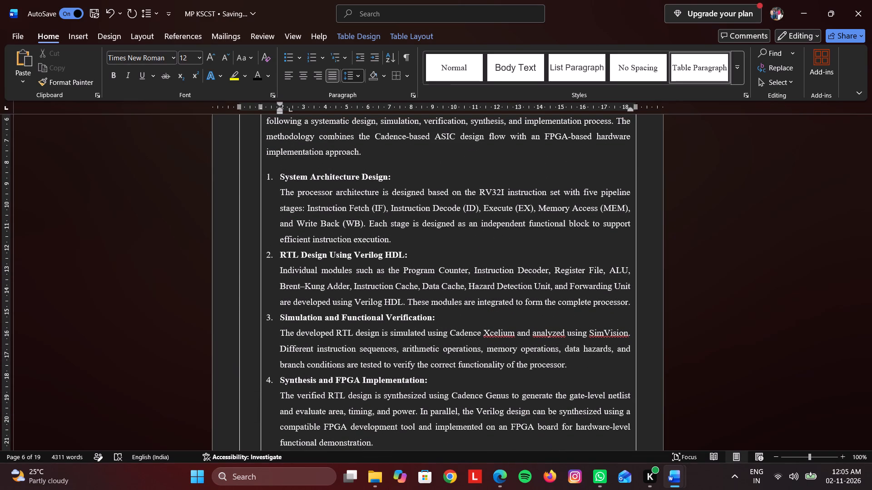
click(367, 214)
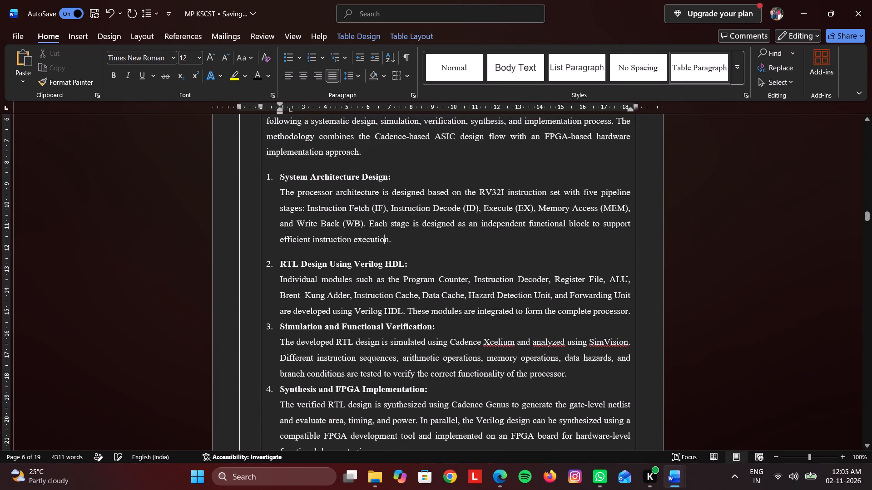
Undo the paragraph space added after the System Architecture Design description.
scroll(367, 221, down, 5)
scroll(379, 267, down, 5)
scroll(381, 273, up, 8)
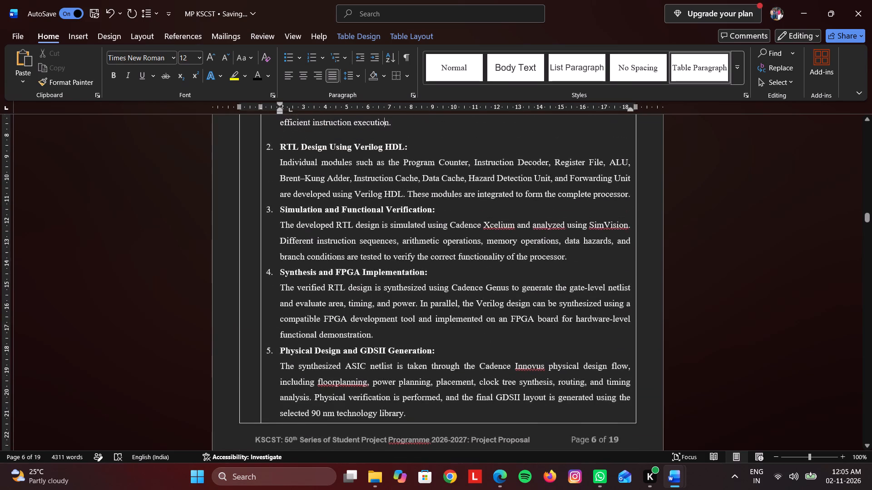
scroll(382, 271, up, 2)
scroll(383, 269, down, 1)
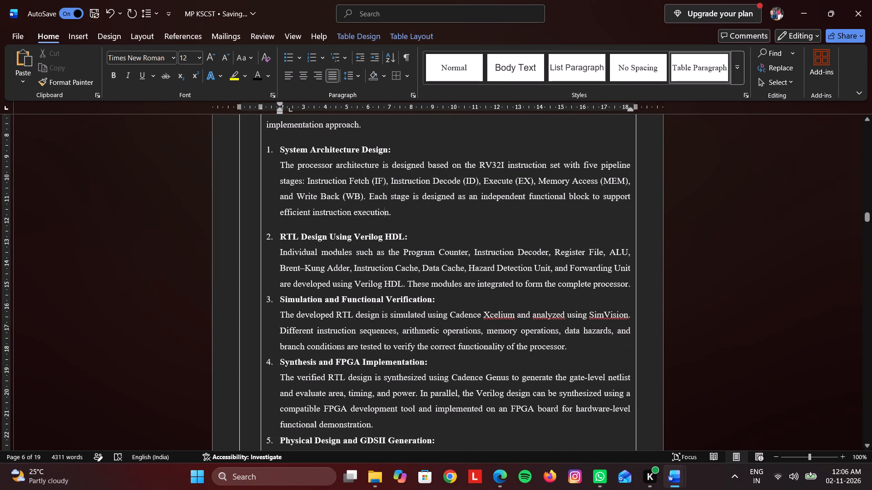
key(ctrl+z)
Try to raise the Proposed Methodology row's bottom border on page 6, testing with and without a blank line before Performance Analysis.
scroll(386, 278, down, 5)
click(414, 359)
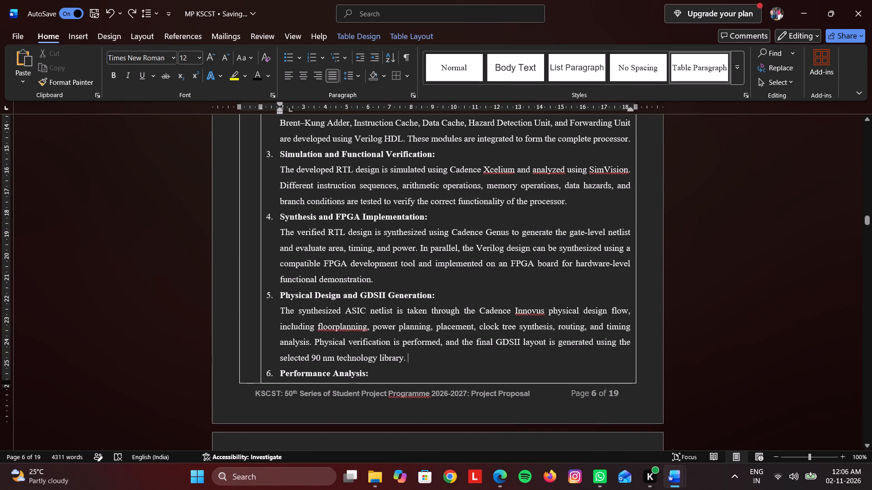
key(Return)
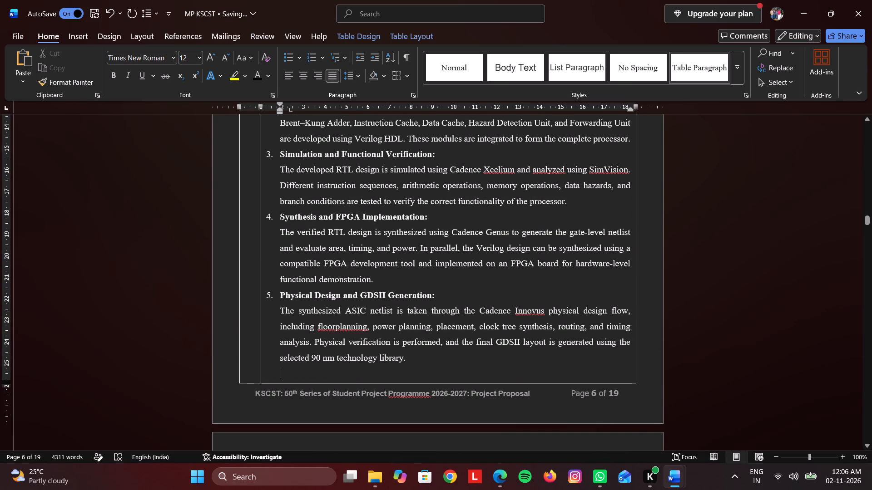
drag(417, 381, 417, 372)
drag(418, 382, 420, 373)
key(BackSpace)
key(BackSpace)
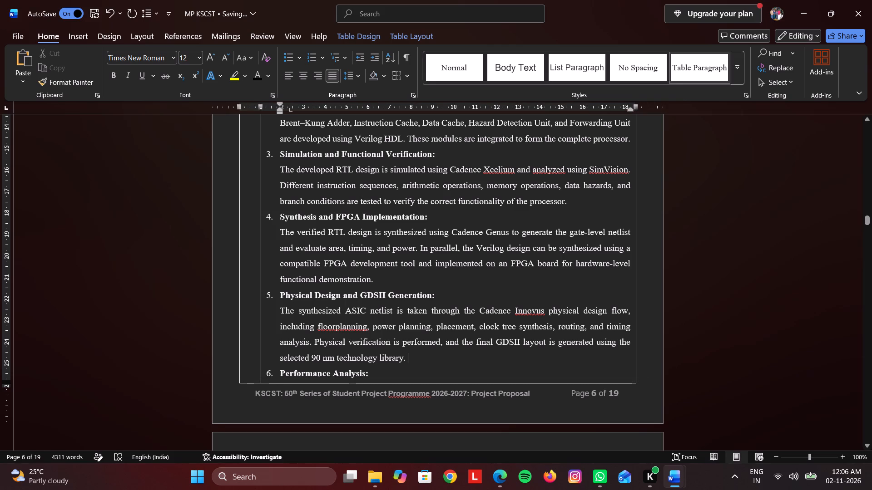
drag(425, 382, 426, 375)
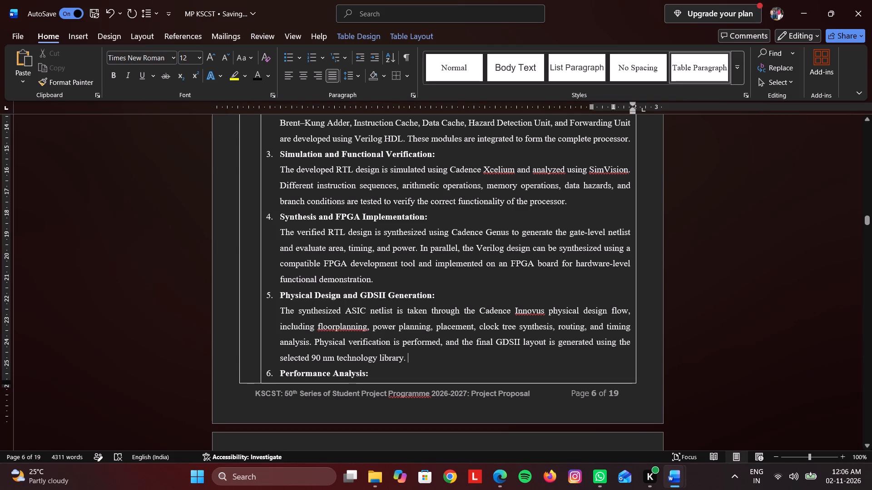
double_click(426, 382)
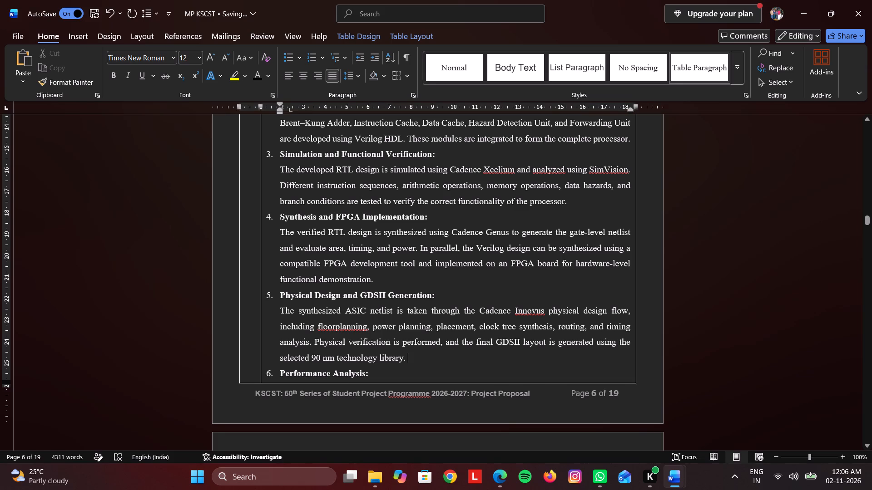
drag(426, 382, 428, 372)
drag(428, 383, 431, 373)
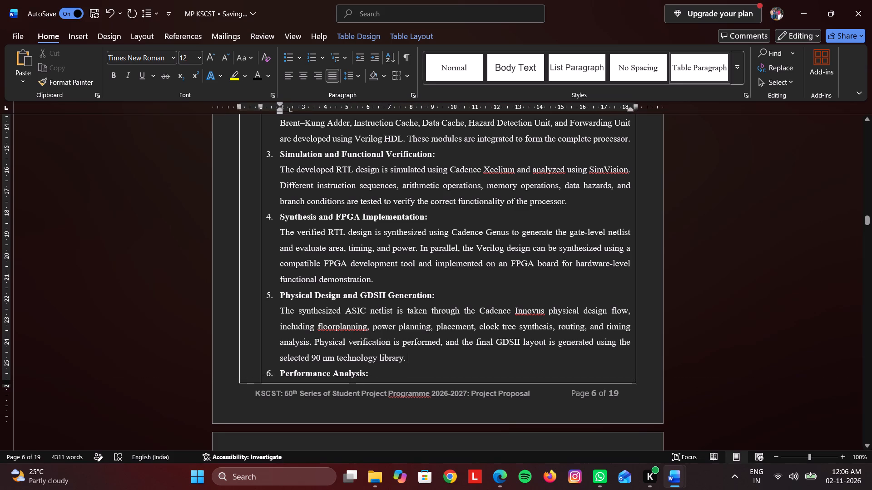
Insert a blank line after the Physical Design and GDSII Generation text to push the Performance Analysis heading onto the next page.
scroll(431, 397, up, 2)
key(Return)
Delete the empty paragraphs between the Proposed Methodology row and the Expected Deliverables row on page 8 to join them.
scroll(435, 387, up, 4)
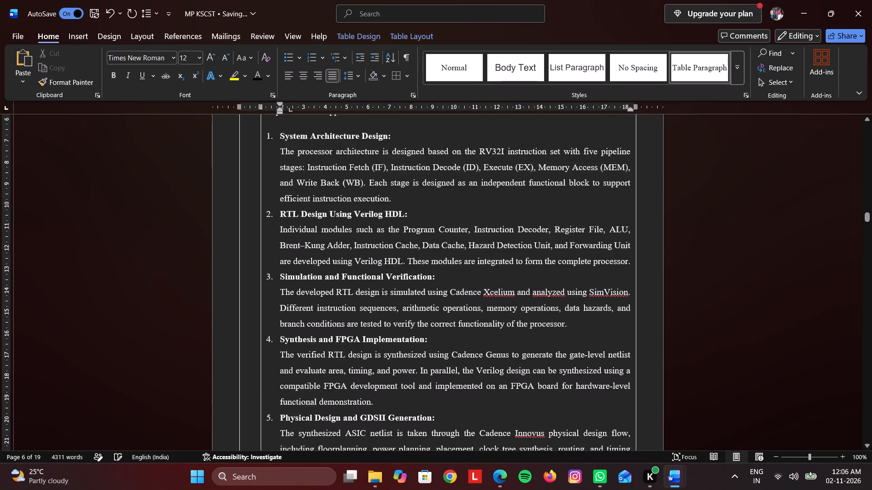
scroll(436, 386, up, 4)
scroll(436, 386, down, 5)
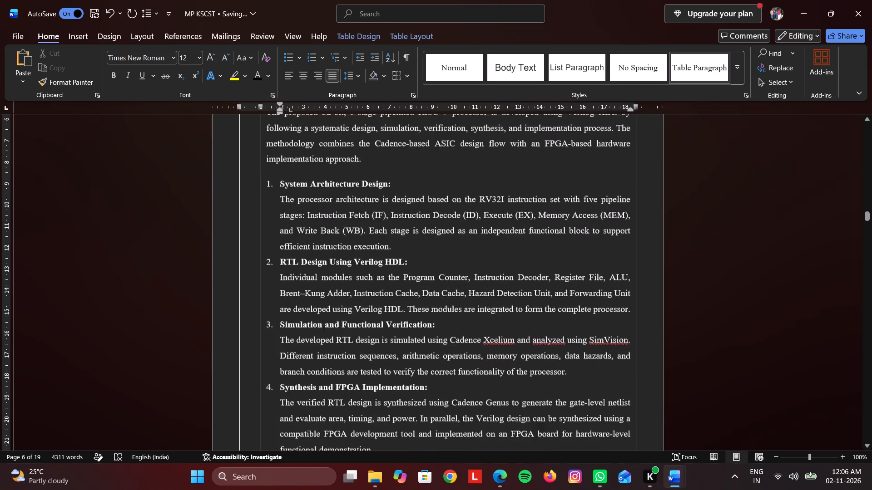
scroll(436, 386, down, 18)
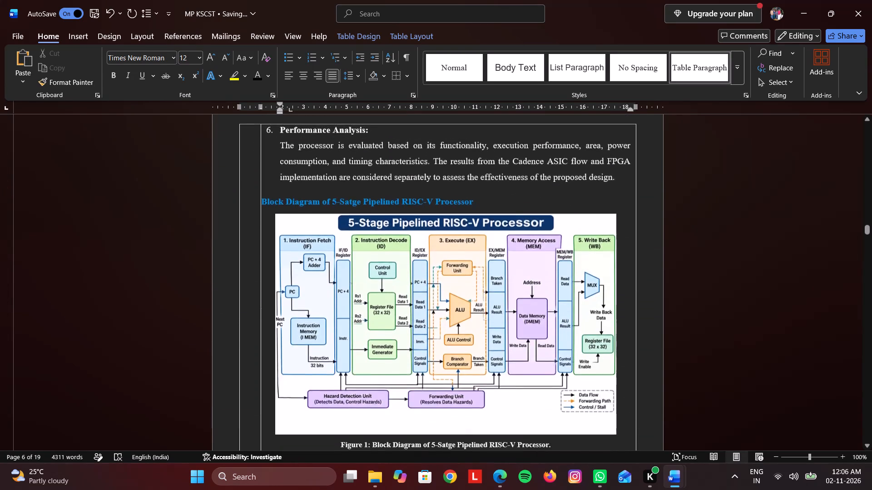
scroll(436, 386, down, 18)
scroll(436, 386, down, 11)
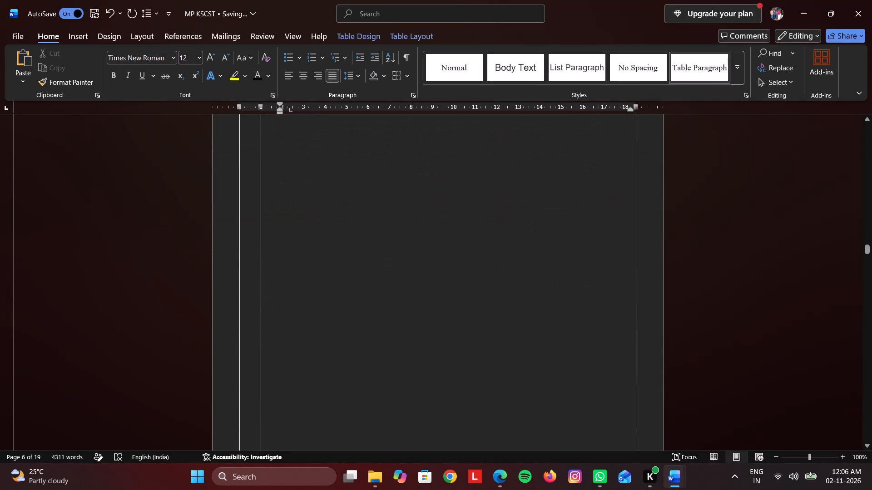
scroll(436, 386, down, 9)
scroll(436, 386, up, 5)
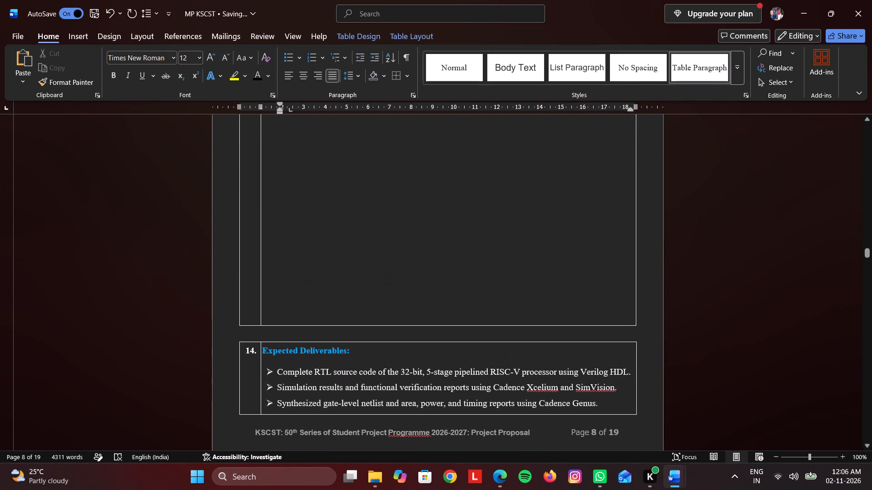
click(407, 342)
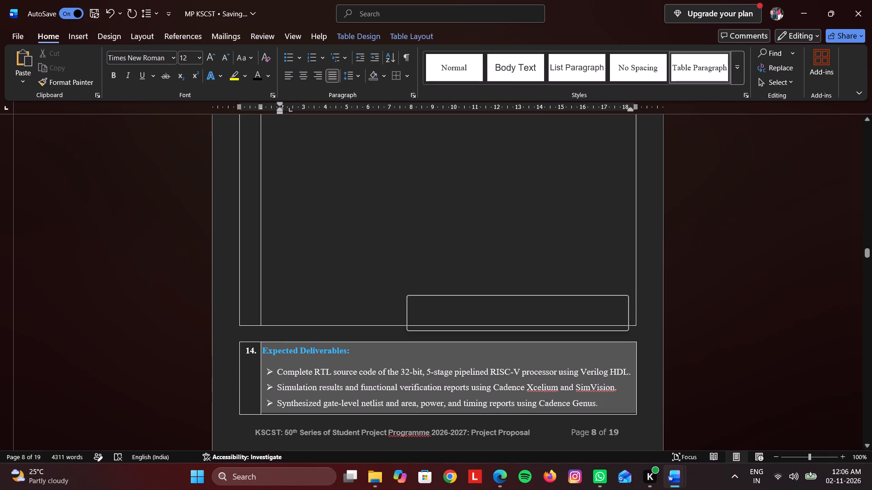
click(344, 338)
double_click(342, 335)
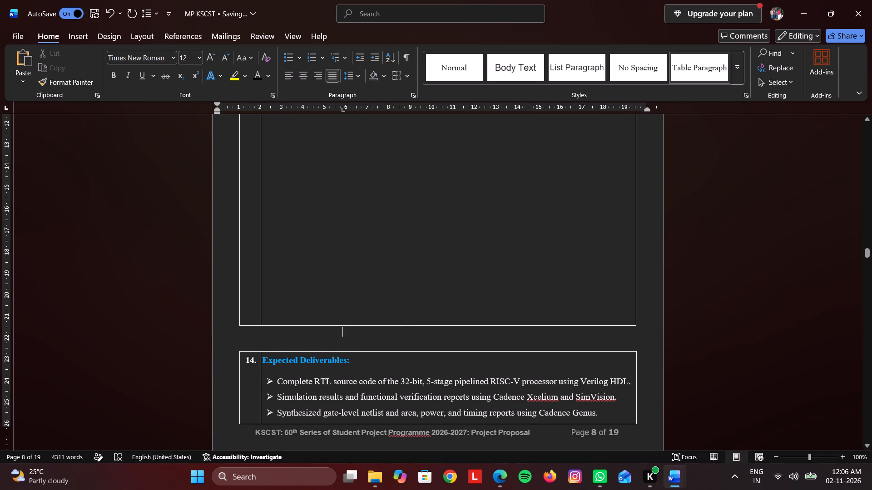
key(Delete)
key(Delete)
key(Delete)
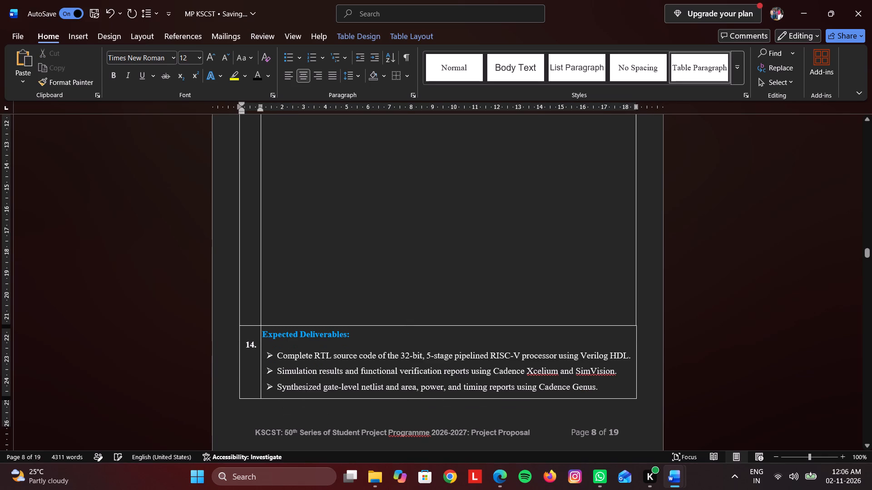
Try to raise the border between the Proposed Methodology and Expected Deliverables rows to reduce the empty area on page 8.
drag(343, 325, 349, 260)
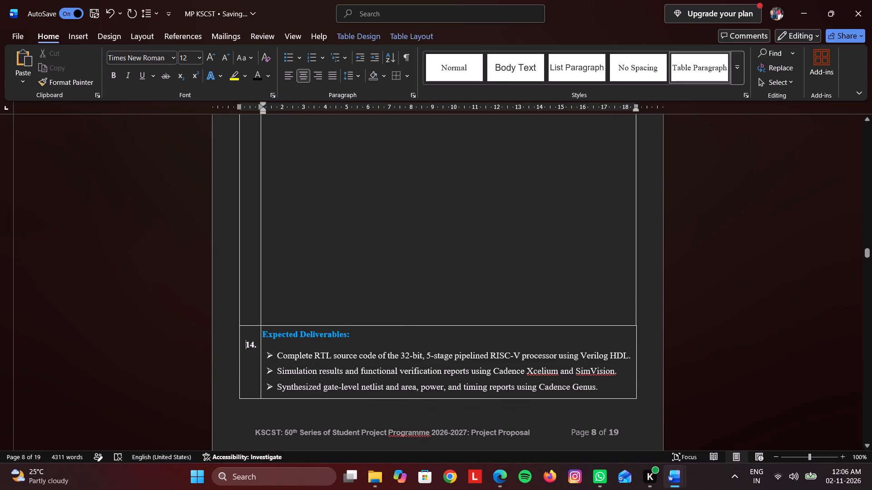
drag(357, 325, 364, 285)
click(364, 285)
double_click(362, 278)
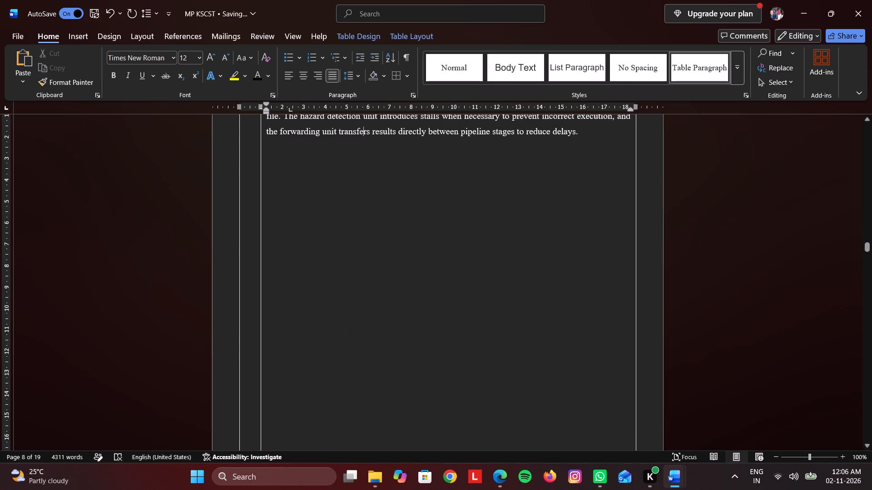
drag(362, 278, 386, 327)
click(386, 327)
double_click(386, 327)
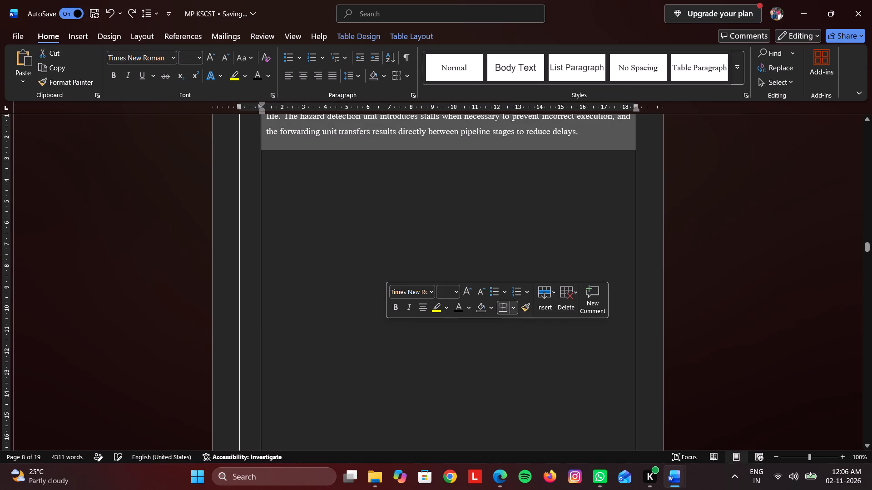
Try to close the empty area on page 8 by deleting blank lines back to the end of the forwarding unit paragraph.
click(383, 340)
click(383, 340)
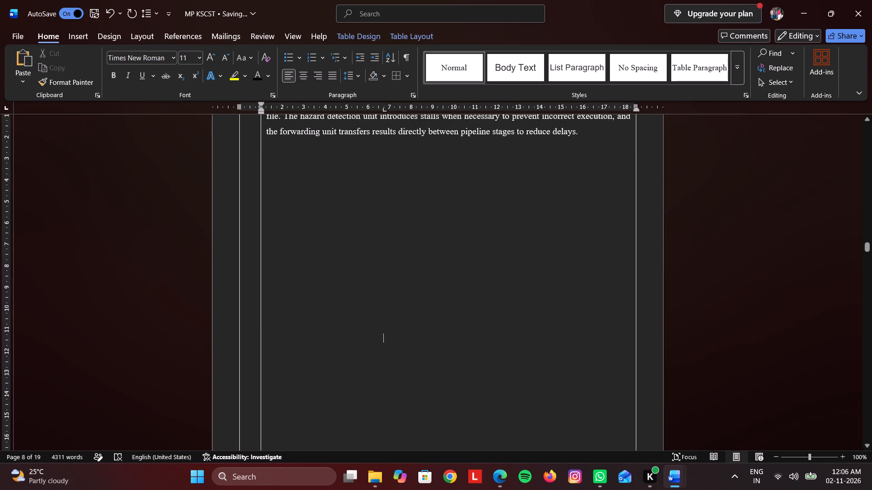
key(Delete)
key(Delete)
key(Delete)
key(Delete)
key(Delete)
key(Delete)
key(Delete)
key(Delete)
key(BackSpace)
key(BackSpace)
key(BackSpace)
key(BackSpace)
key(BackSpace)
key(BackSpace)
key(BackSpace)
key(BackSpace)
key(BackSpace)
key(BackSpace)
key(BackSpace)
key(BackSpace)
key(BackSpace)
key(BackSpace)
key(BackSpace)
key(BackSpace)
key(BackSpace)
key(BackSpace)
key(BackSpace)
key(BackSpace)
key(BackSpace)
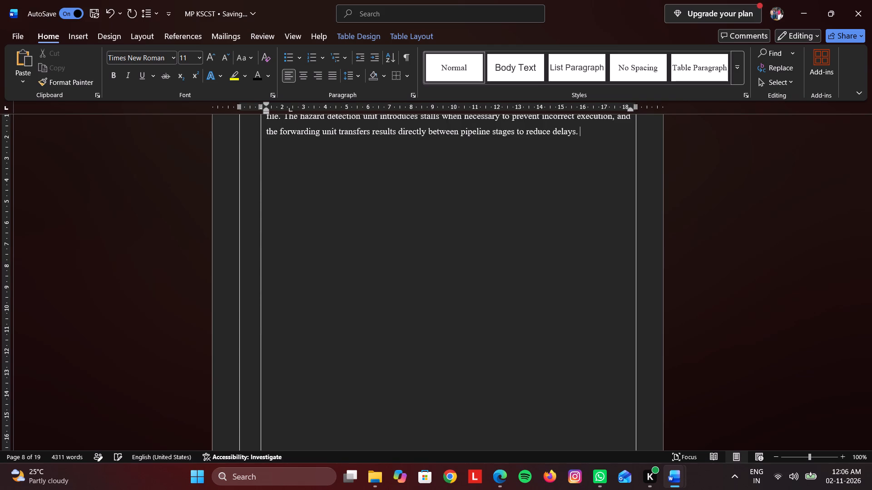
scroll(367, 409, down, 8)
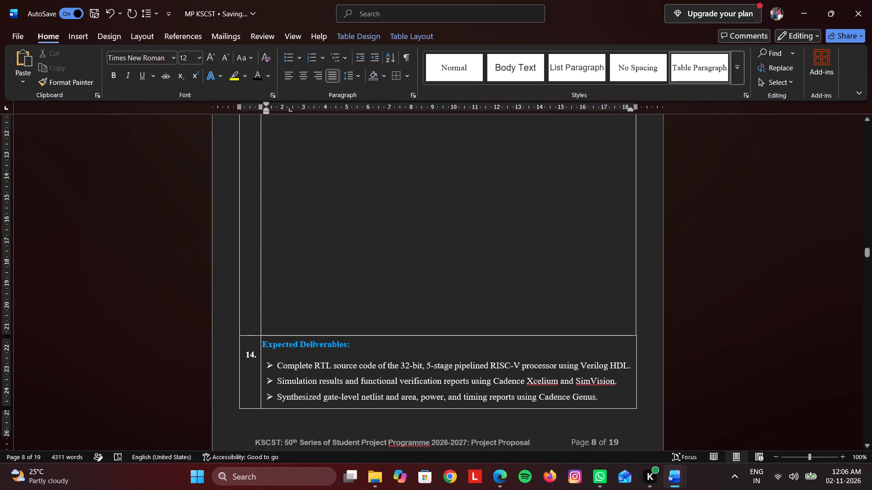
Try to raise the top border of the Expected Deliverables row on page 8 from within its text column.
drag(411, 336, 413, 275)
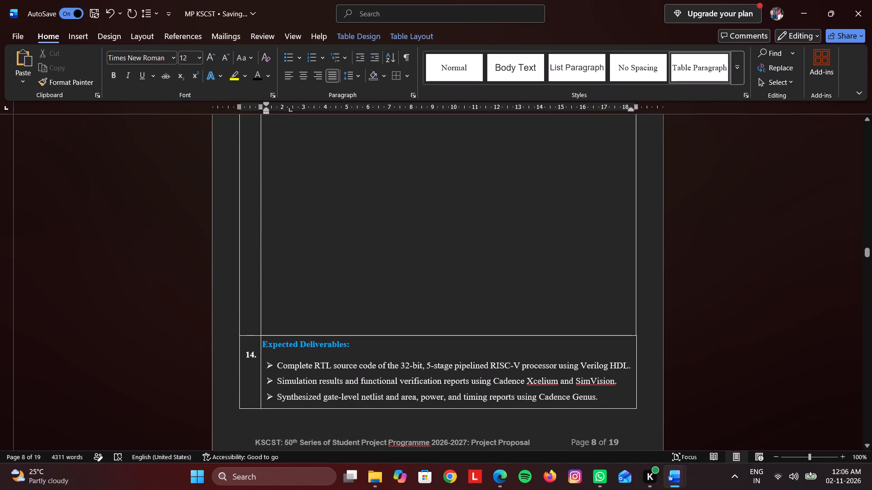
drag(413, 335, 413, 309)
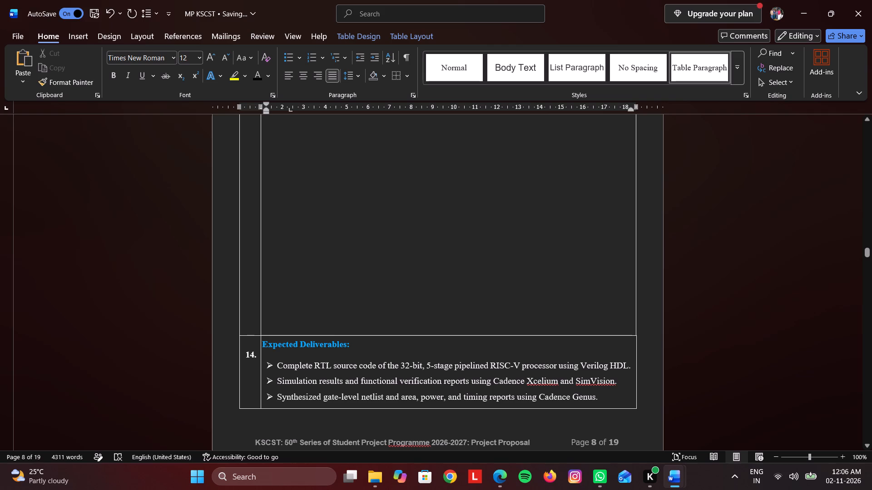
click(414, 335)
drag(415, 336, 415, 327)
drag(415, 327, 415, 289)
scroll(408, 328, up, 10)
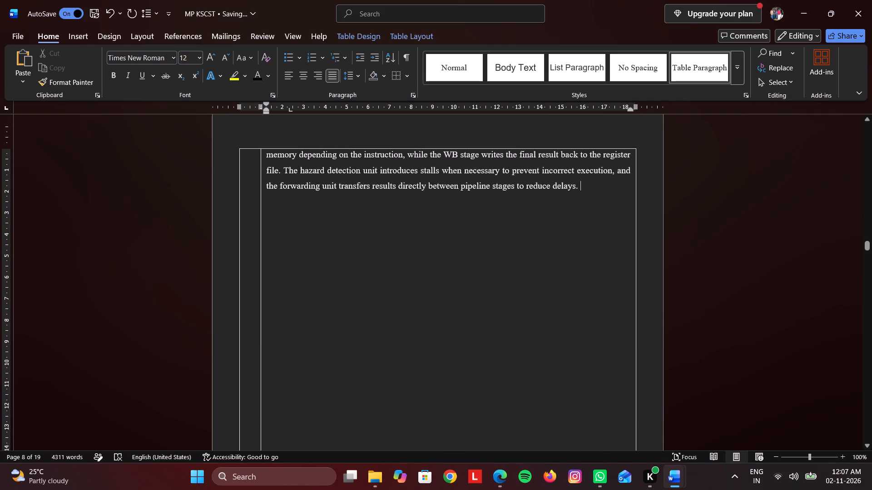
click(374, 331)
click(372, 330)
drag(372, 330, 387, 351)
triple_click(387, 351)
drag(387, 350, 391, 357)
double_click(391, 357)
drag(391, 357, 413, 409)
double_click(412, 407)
Raise the top border of row 14, Expected Deliverables, to just below the forwarding unit paragraph on page 8.
scroll(411, 403, down, 10)
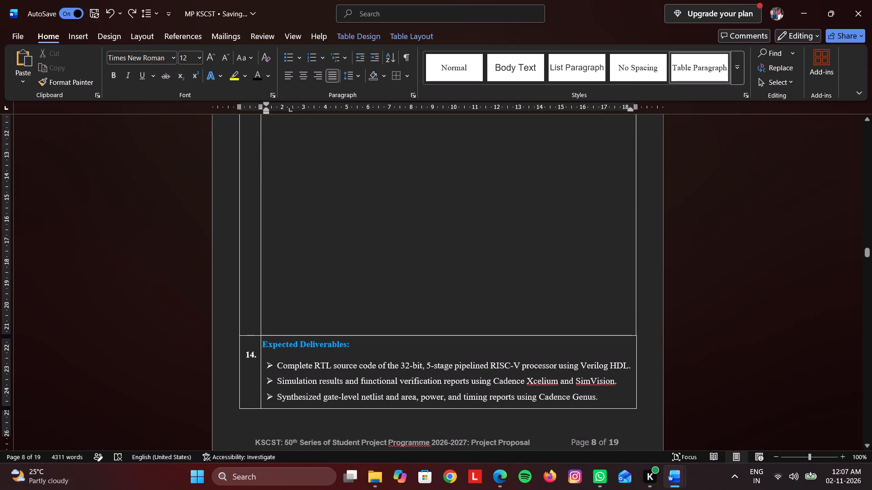
drag(252, 336, 254, 251)
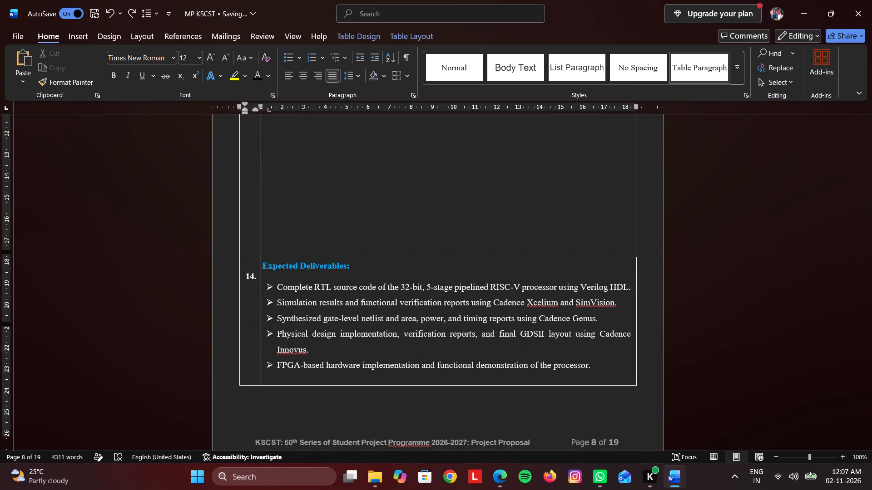
drag(254, 251, 262, 180)
scroll(268, 197, up, 3)
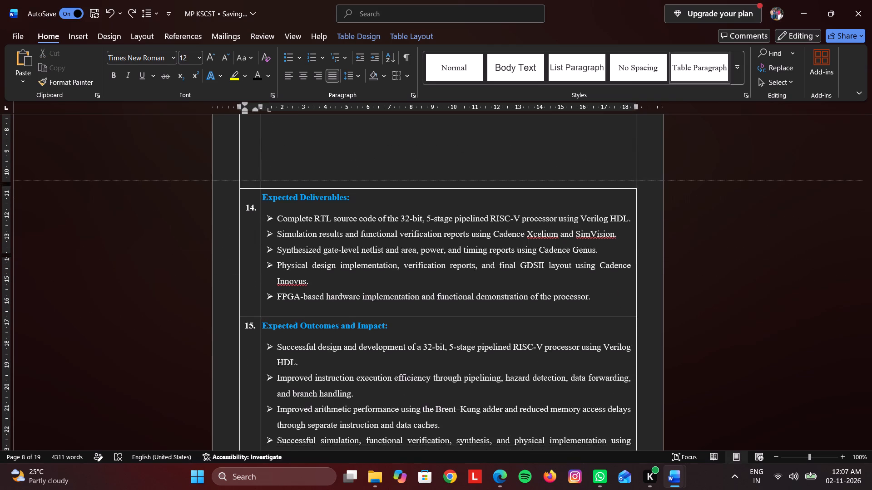
drag(262, 180, 250, 234)
scroll(262, 180, up, 9)
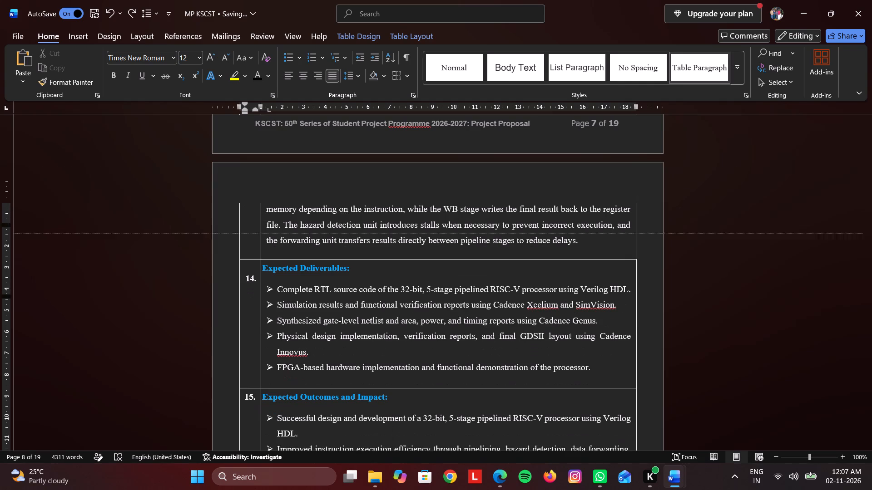
drag(250, 234, 256, 222)
Join the Work Plan row to the row above it on page 9 by deleting the blank paragraph between them, keeping number 17 intact.
scroll(286, 287, down, 4)
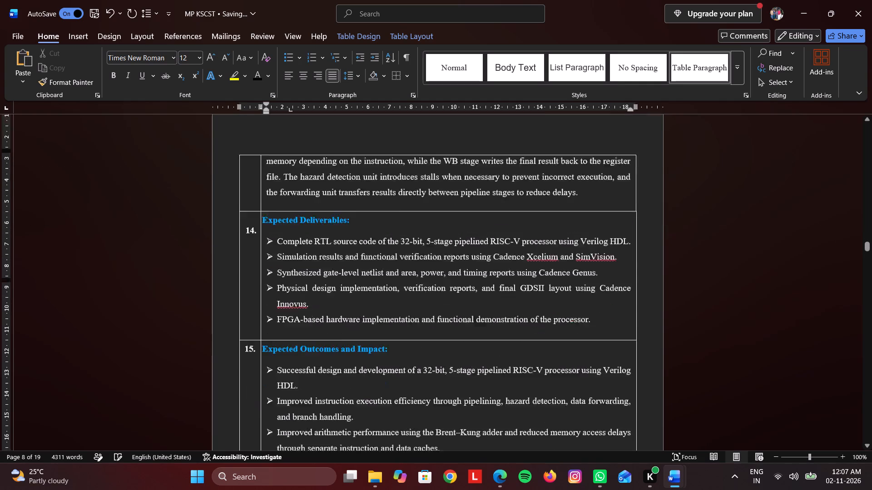
scroll(287, 288, down, 20)
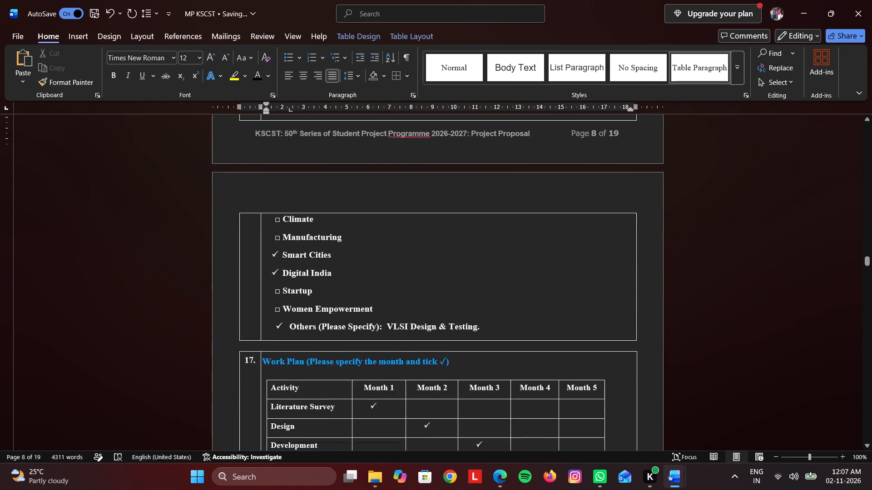
scroll(287, 289, down, 6)
scroll(288, 290, up, 3)
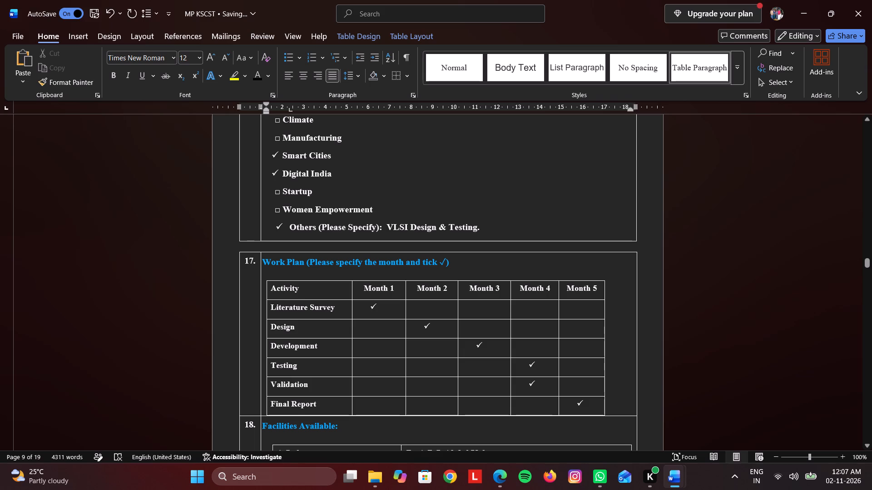
click(284, 247)
click(284, 246)
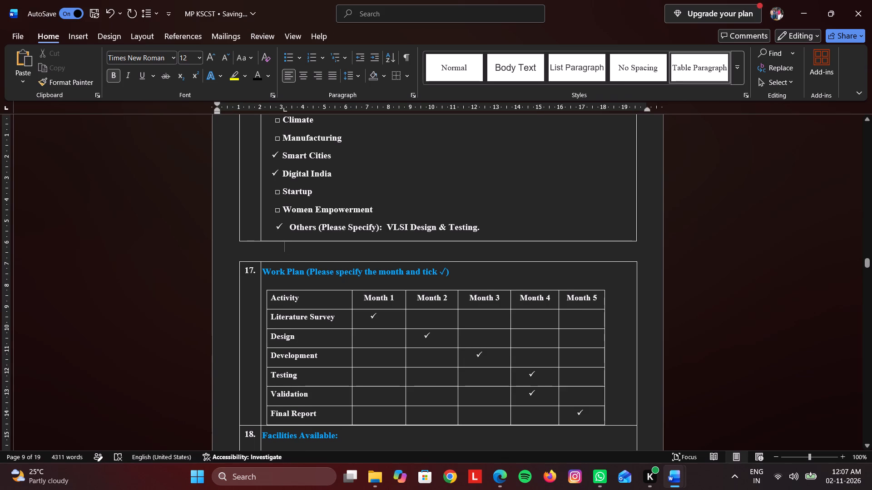
key(Delete)
key(Delete)
key(Delete)
key(Delete)
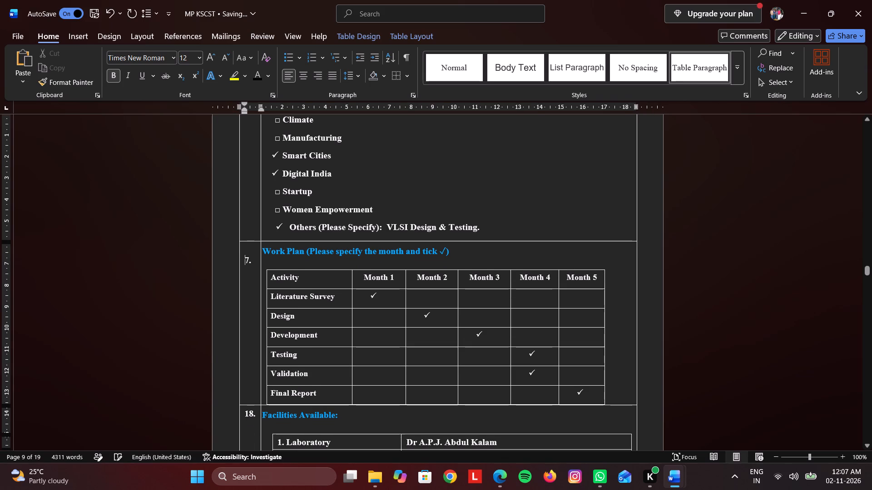
key(ctrl+z)
Check the layout and page gaps of the following pages, from Facilities Available to the Processing Fee Payment Details.
scroll(317, 316, down, 8)
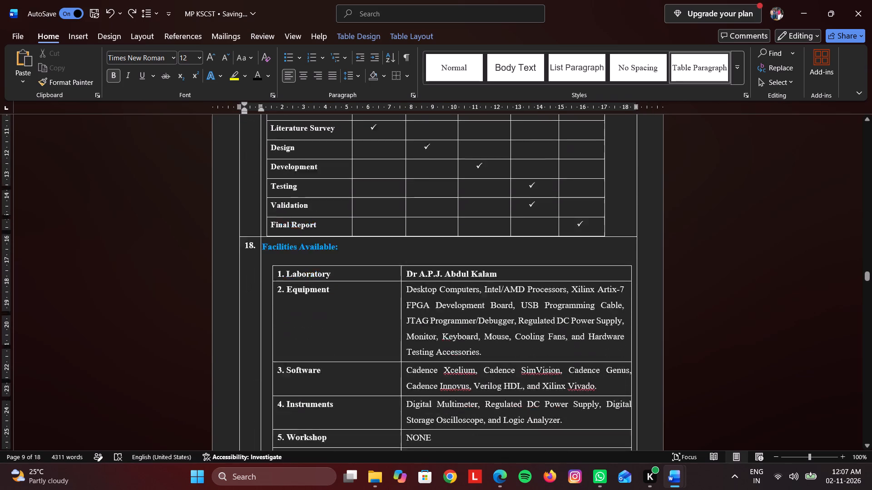
scroll(317, 318, down, 7)
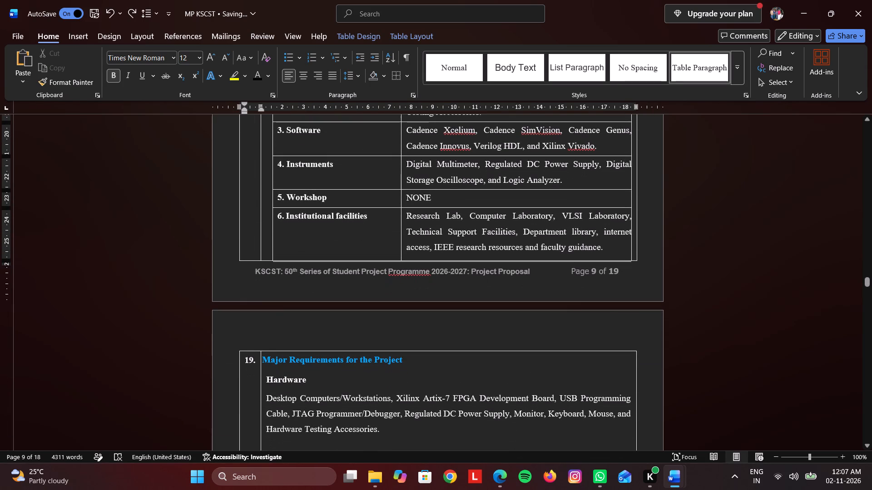
scroll(320, 331, down, 19)
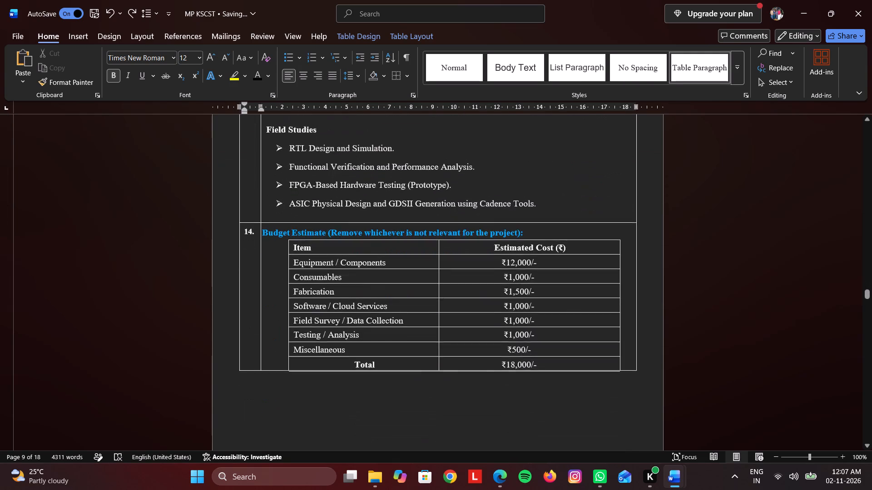
scroll(320, 333, down, 14)
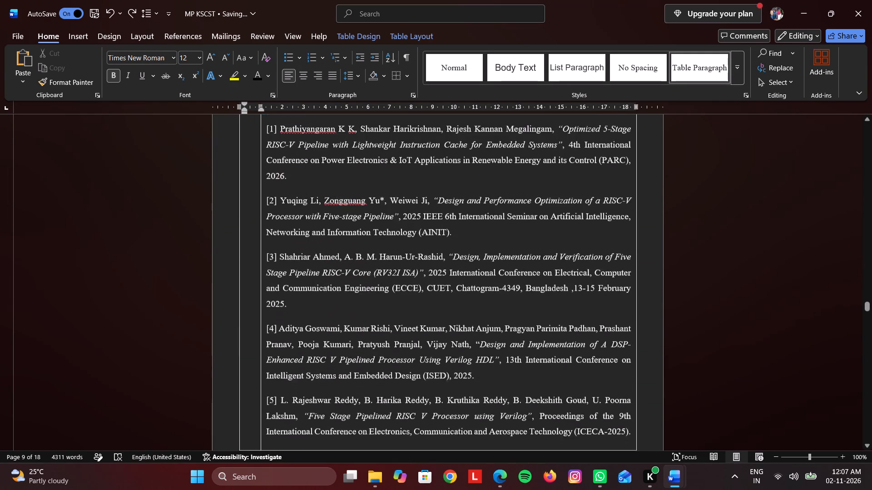
scroll(320, 331, down, 20)
Delete empty paragraphs between the Budget Estimate row on page 10 and the References row, keeping the number 15 intact.
scroll(320, 329, up, 9)
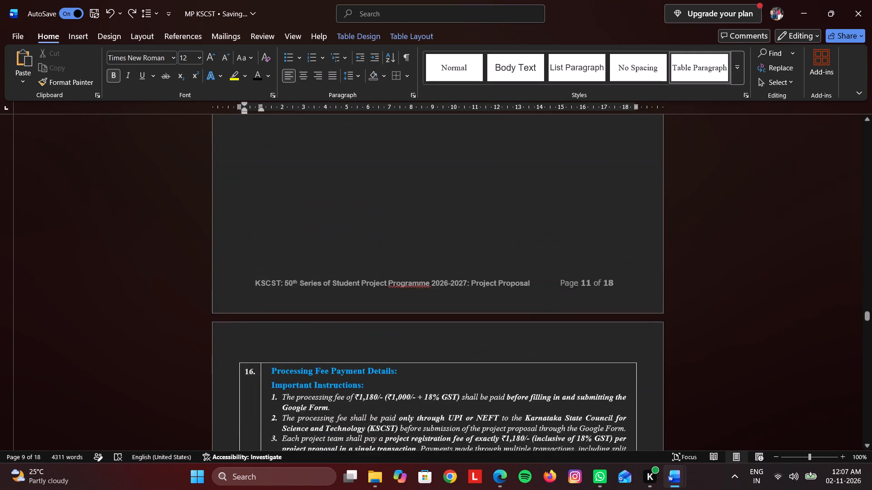
scroll(320, 328, up, 17)
scroll(322, 323, up, 6)
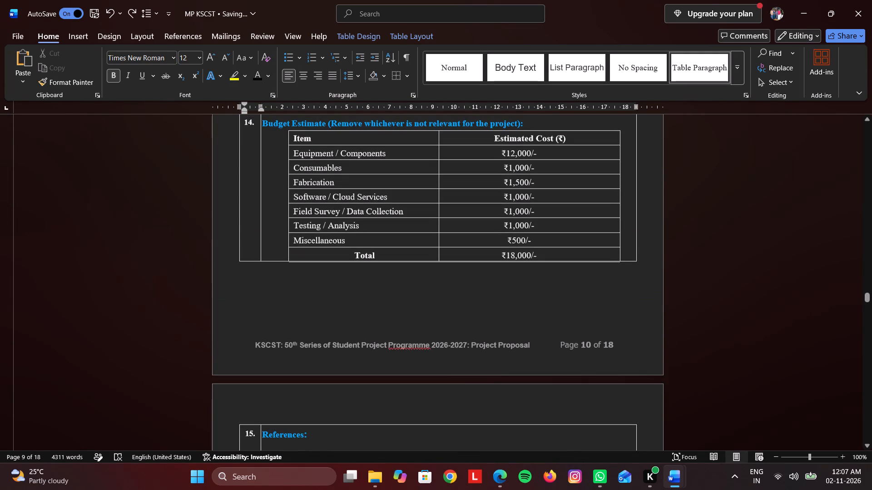
triple_click(309, 310)
click(296, 324)
click(301, 318)
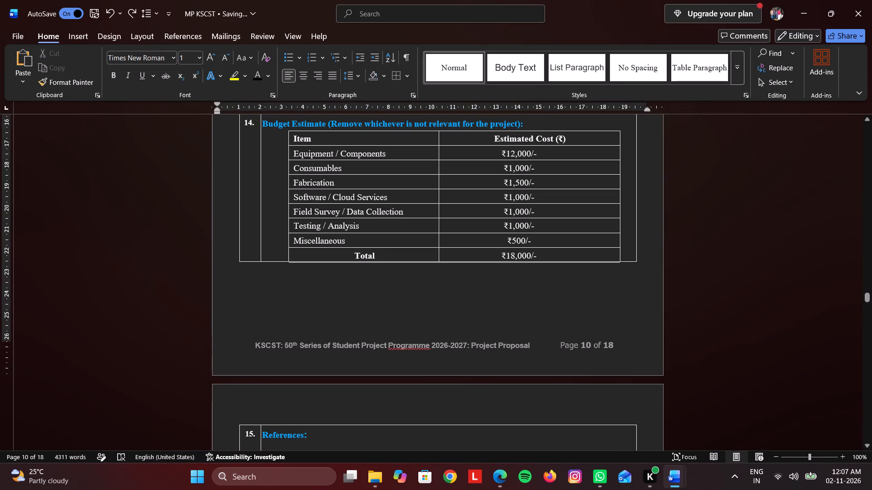
click(301, 318)
click(302, 317)
click(302, 317)
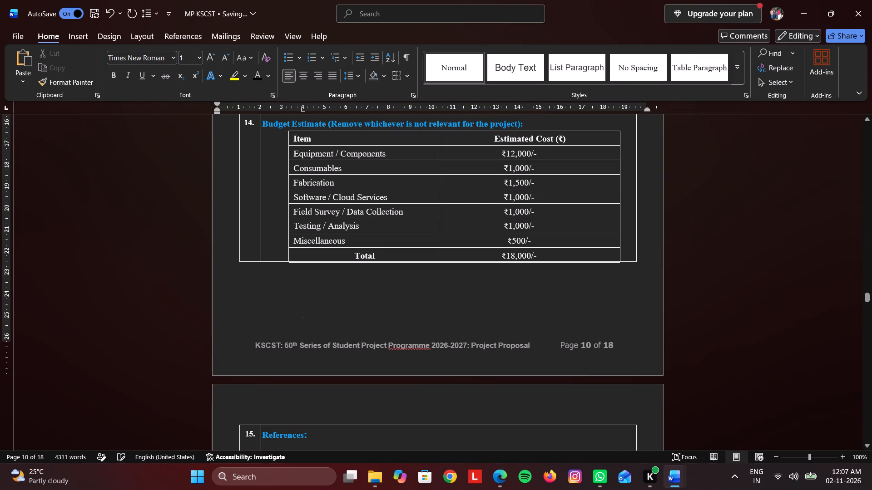
click(358, 317)
triple_click(392, 311)
double_click(375, 317)
key(Delete)
key(Delete)
key(Delete)
key(Delete)
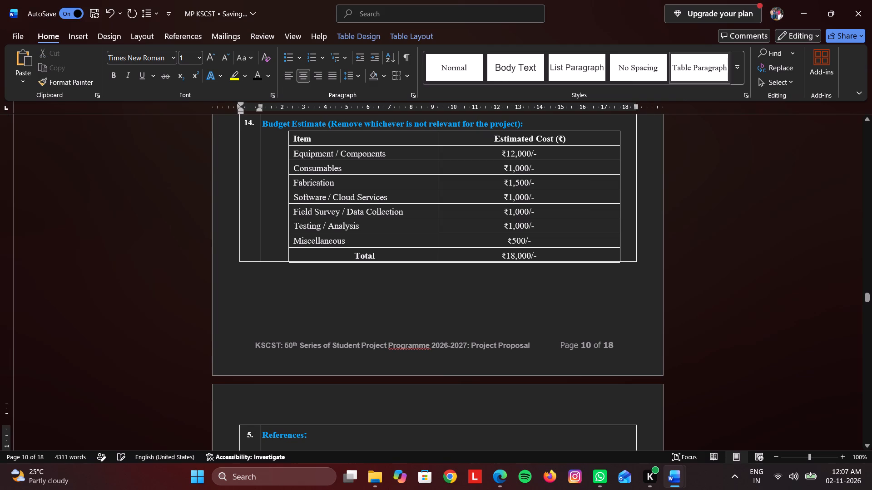
key(ctrl+z)
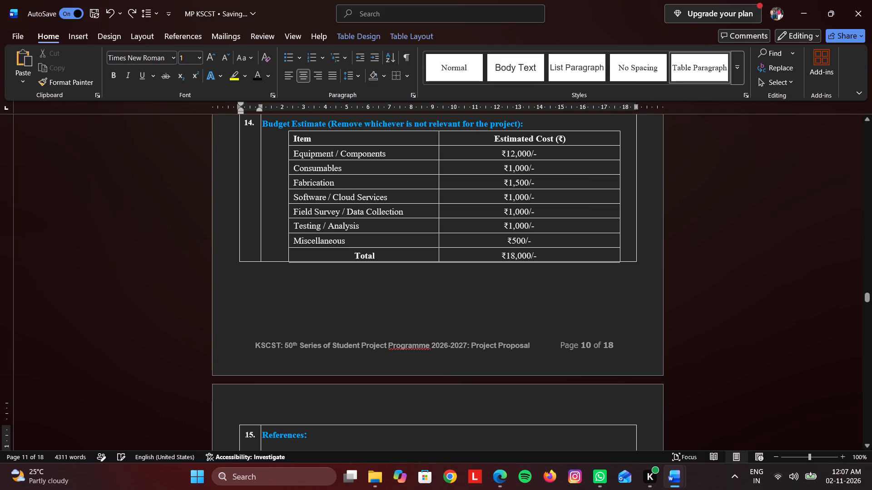
Enlarge a tiny blank line below the Budget Estimate table to 12 pt and delete it.
double_click(424, 315)
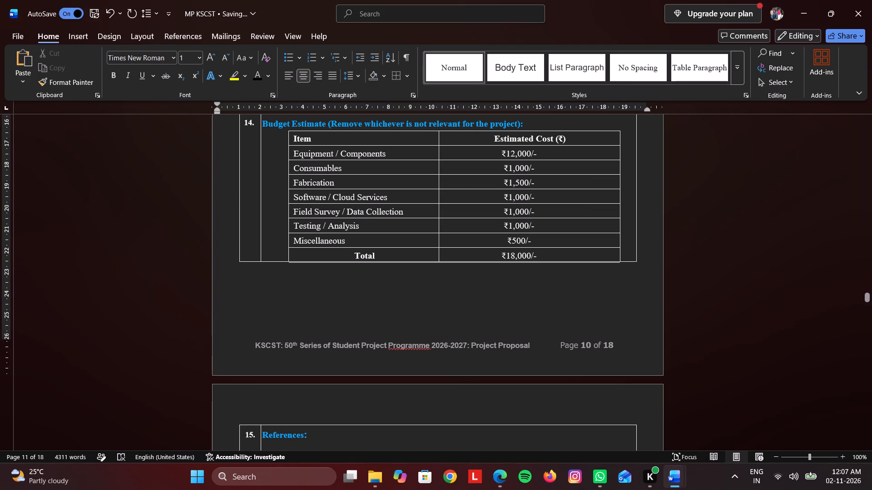
double_click(208, 56)
triple_click(208, 56)
triple_click(208, 56)
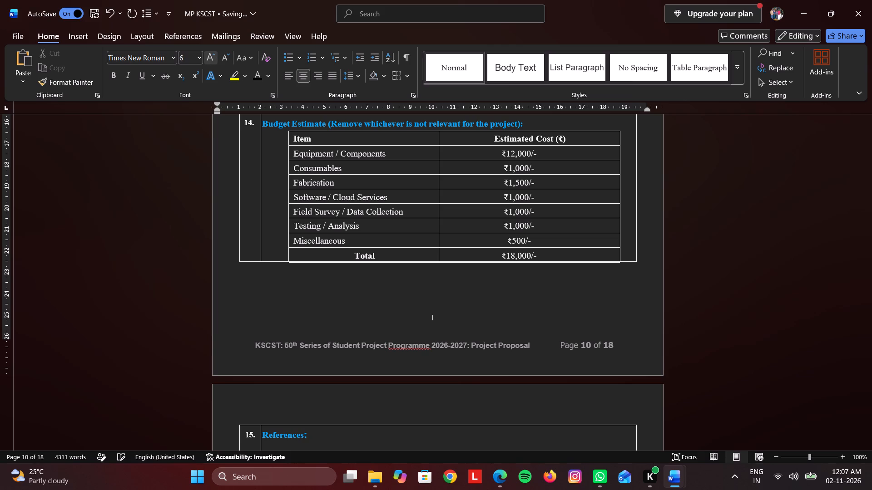
double_click(208, 56)
click(208, 56)
key(Delete)
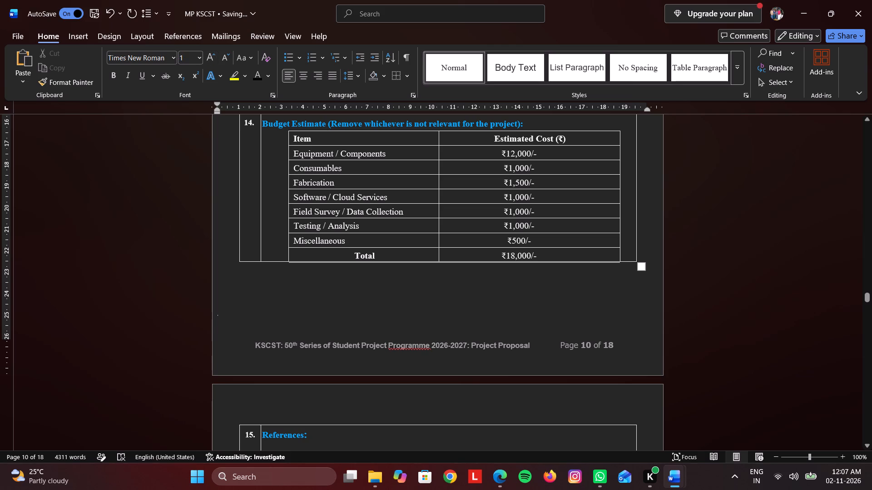
key(Delete)
Delete more of the tiny 1 pt blank lines in the gap below the Budget Estimate table on page 10.
triple_click(442, 310)
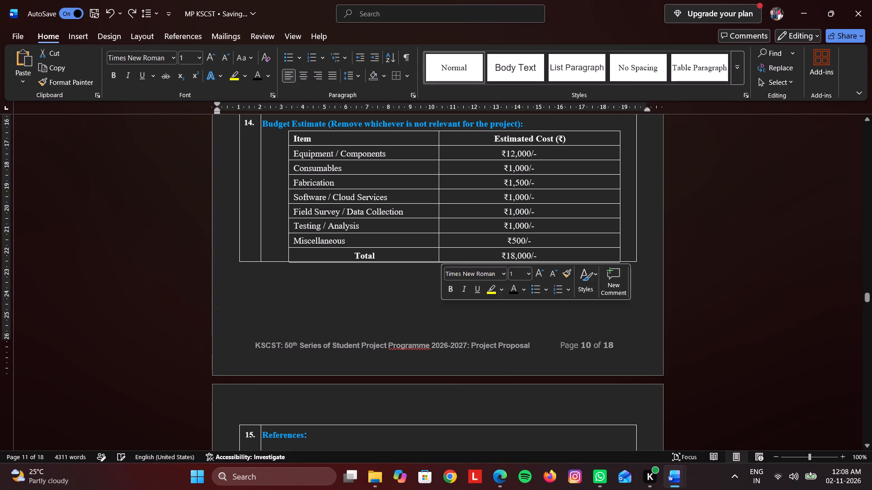
double_click(405, 298)
triple_click(376, 294)
click(377, 294)
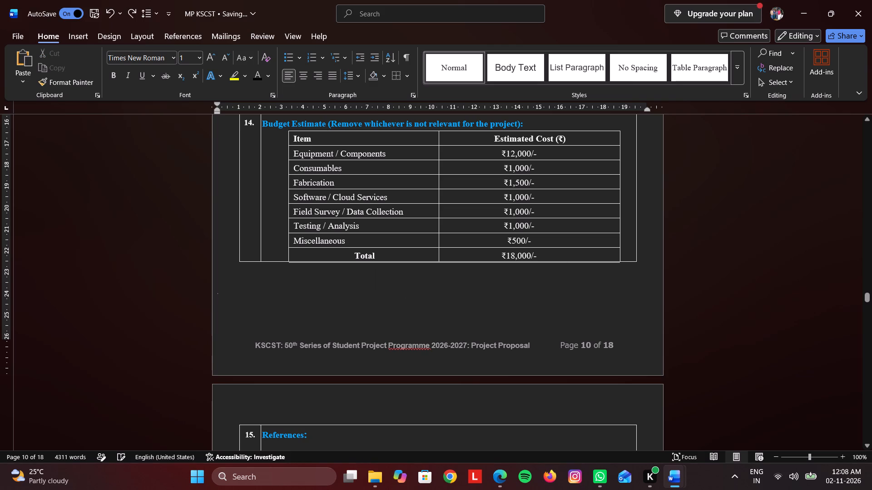
key(Delete)
key(BackSpace)
key(BackSpace)
key(BackSpace)
key(BackSpace)
key(BackSpace)
key(BackSpace)
key(BackSpace)
key(BackSpace)
key(BackSpace)
key(BackSpace)
key(BackSpace)
key(BackSpace)
Look for removable blank lines in the gaps below the Budget Estimate table on page 10 and the References on page 11.
drag(352, 426, 381, 316)
click(381, 316)
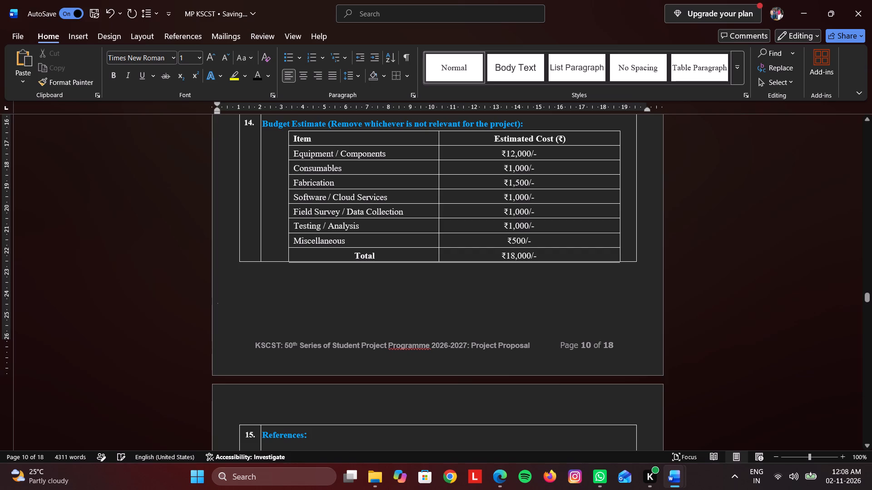
scroll(358, 372, down, 9)
scroll(356, 368, down, 14)
scroll(356, 365, down, 7)
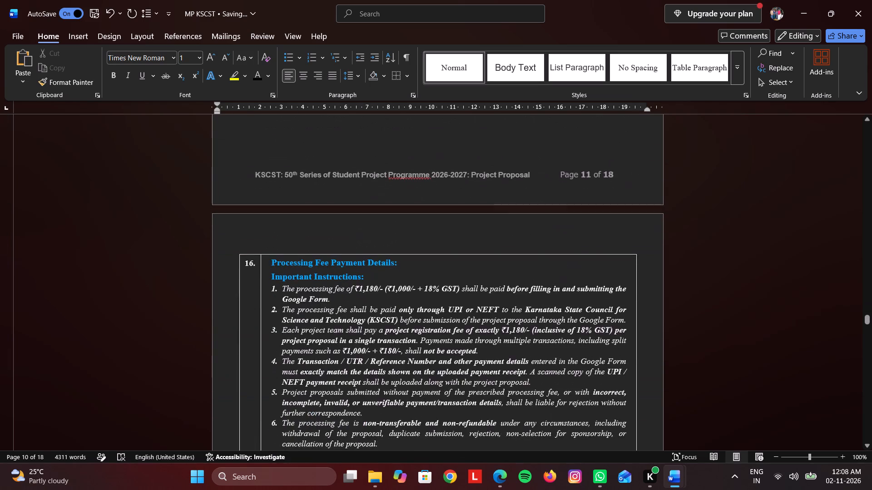
scroll(355, 365, up, 7)
double_click(308, 232)
triple_click(310, 235)
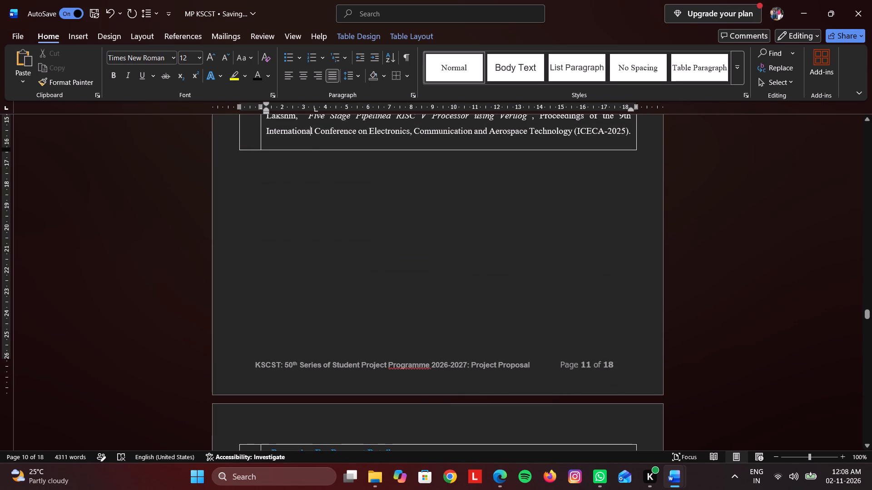
double_click(337, 250)
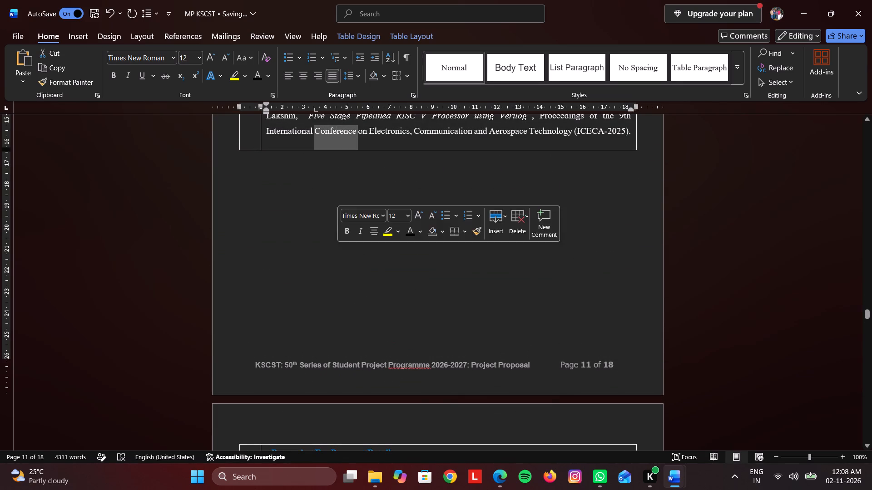
click(337, 250)
click(340, 253)
click(353, 266)
scroll(369, 286, down, 5)
click(376, 308)
double_click(384, 182)
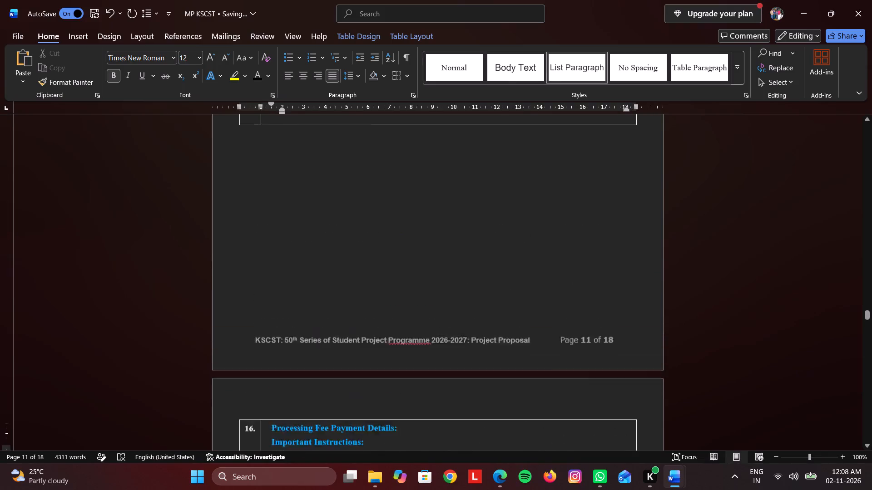
double_click(381, 204)
click(367, 245)
Delete the blank lines between the Processing Fee Payment Details row and row 17, Student Details with Signature, on page 12.
scroll(367, 245, down, 9)
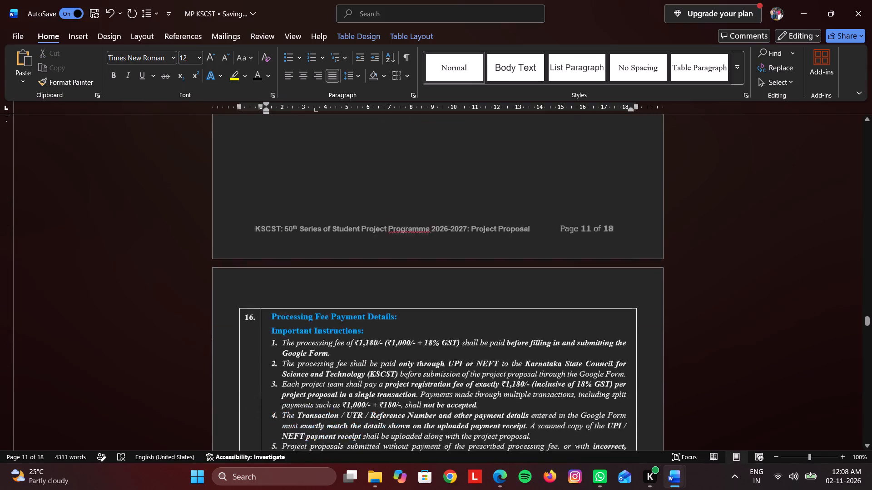
scroll(368, 245, down, 18)
scroll(369, 252, up, 5)
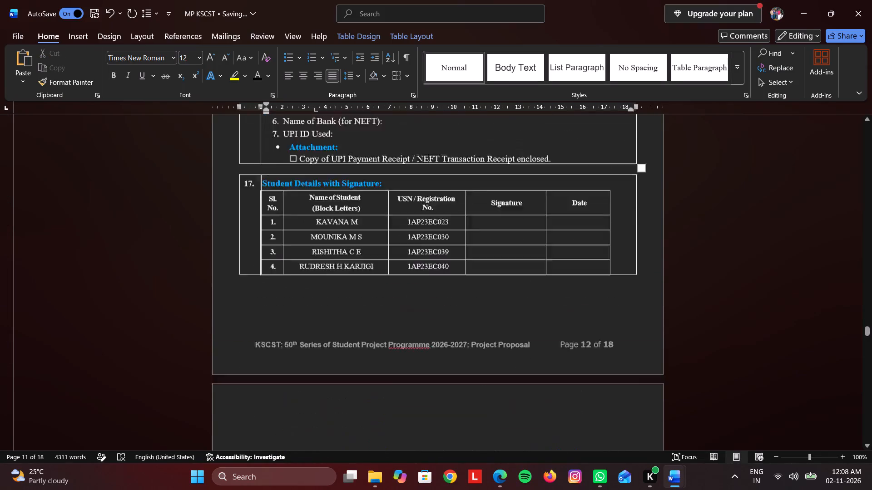
scroll(357, 245, up, 2)
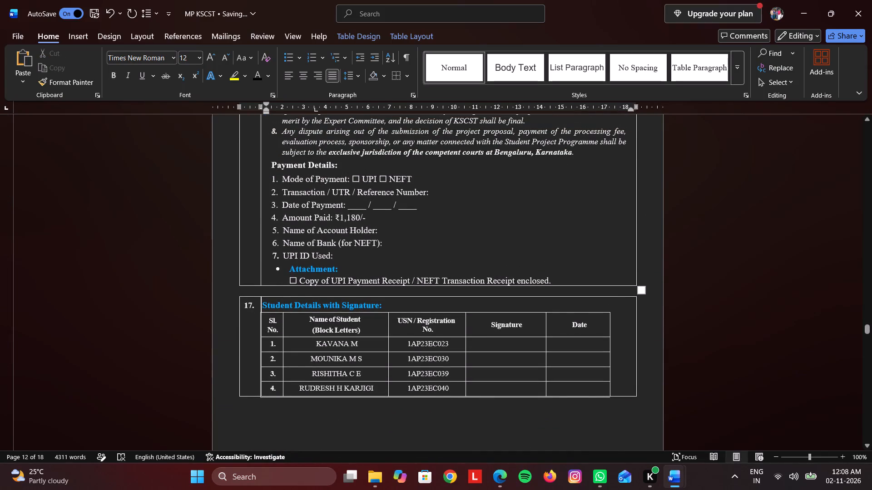
click(297, 296)
click(298, 292)
click(298, 292)
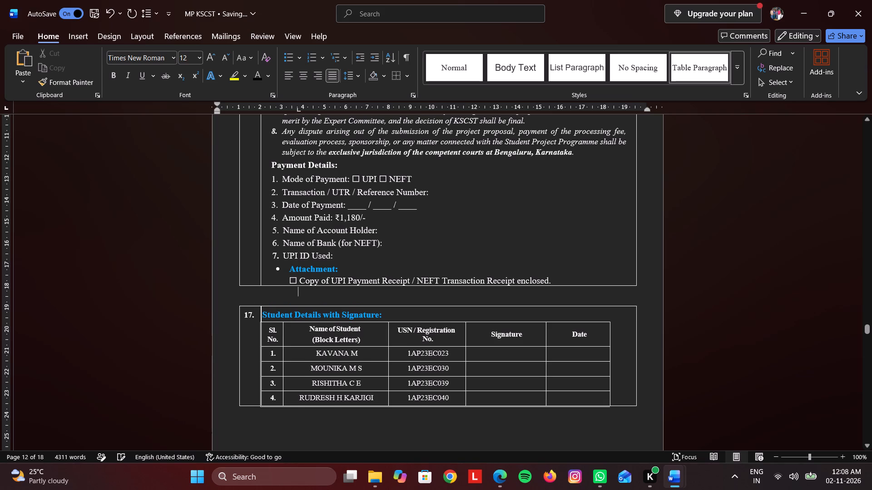
key(Delete)
key(Delete)
key(Delete)
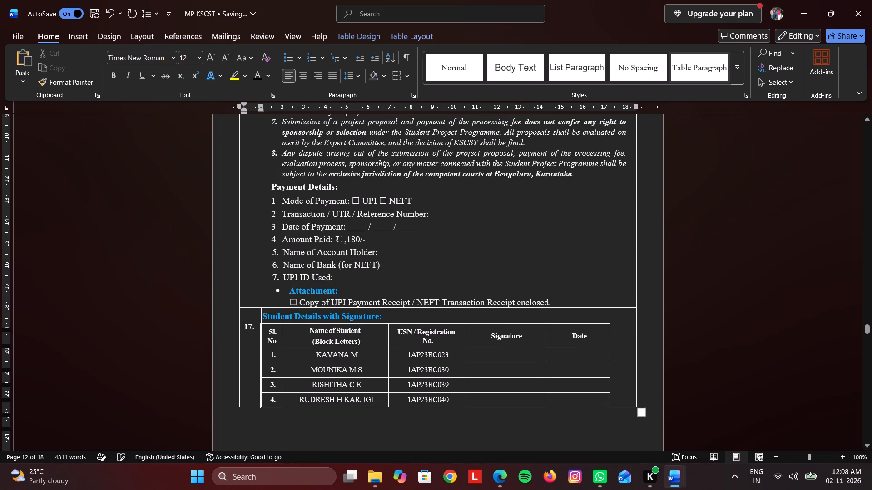
Examine the blank space above the Processing Fee Payment Details row at the top of page 12, including its header area.
scroll(357, 294, down, 9)
scroll(359, 294, up, 9)
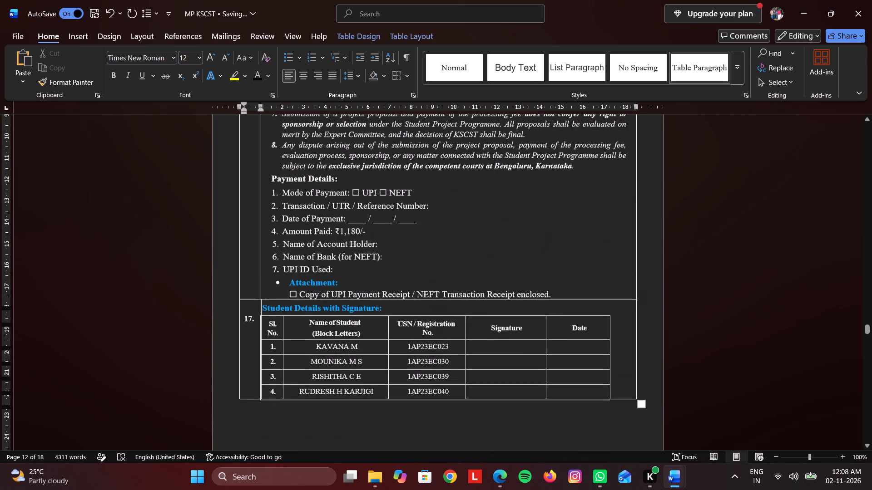
scroll(360, 294, up, 15)
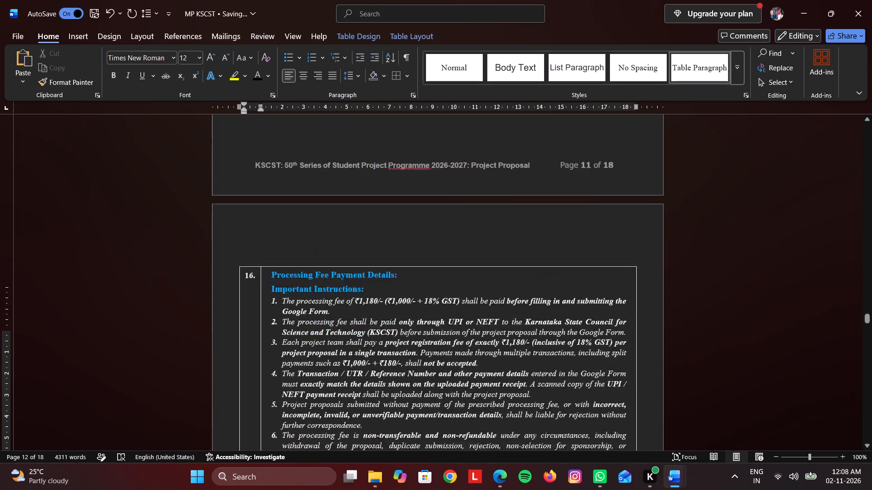
scroll(364, 291, up, 1)
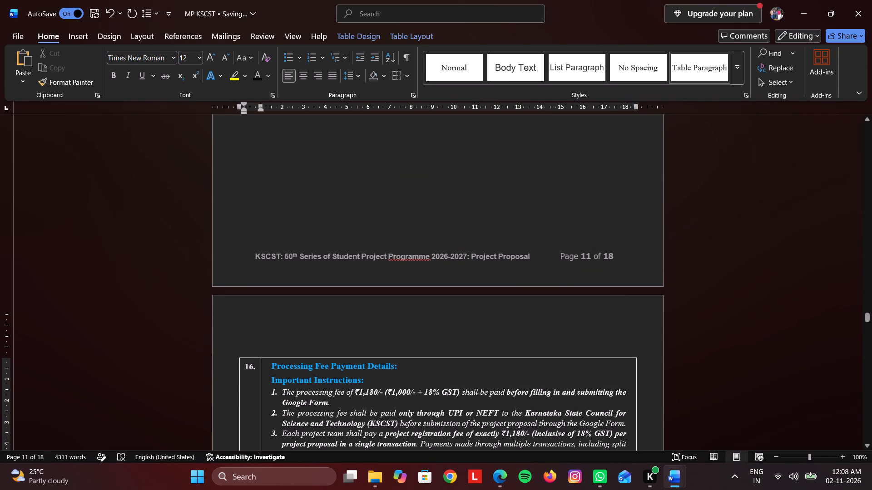
click(347, 347)
click(347, 343)
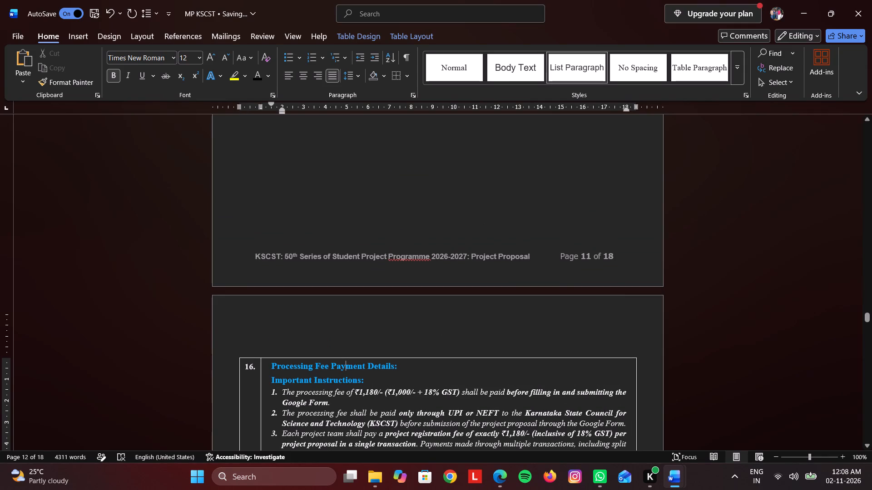
click(340, 358)
click(230, 353)
click(225, 371)
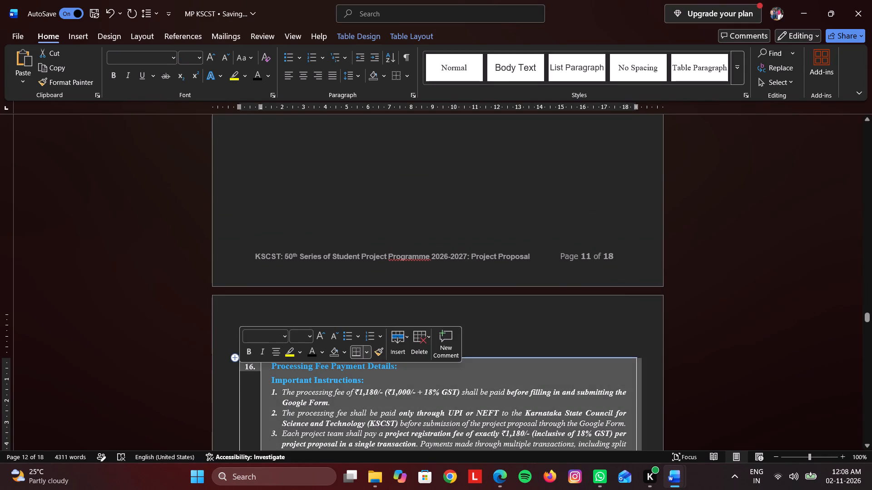
click(223, 375)
click(256, 345)
double_click(263, 337)
click(263, 337)
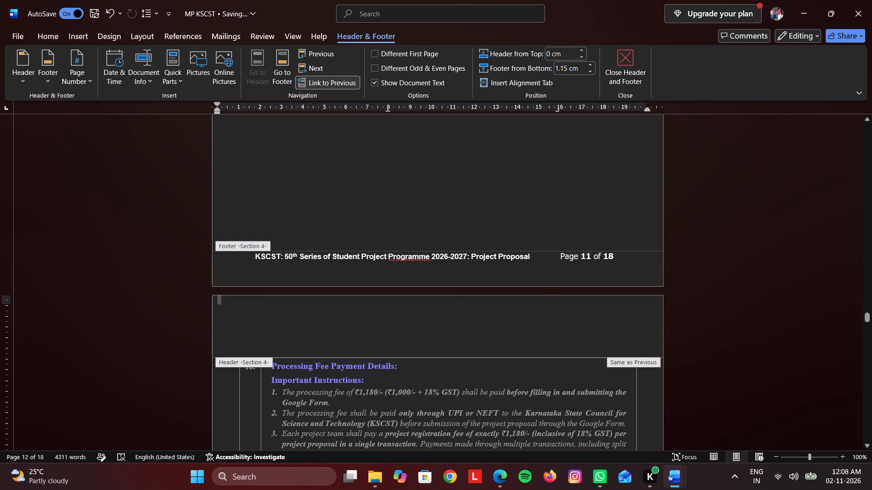
Compare the header areas and page-top spacing from page 12 back to page 9 and down again.
scroll(296, 340, up, 20)
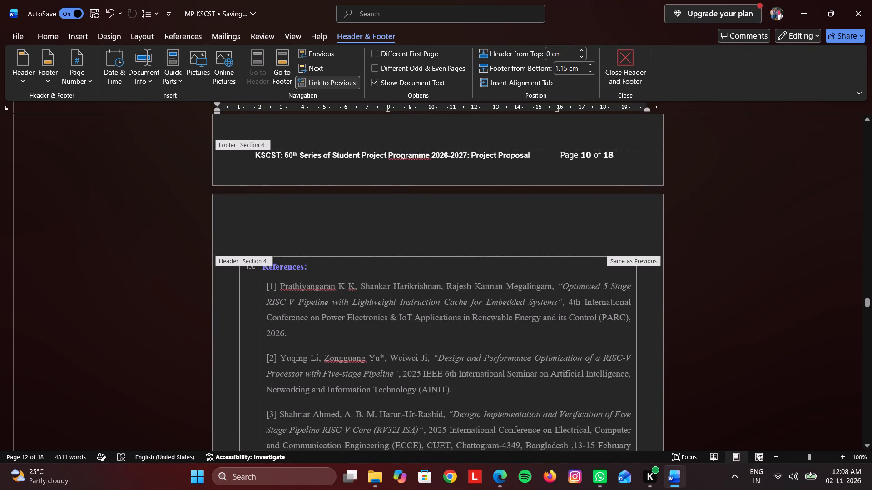
scroll(299, 337, up, 20)
scroll(299, 337, up, 7)
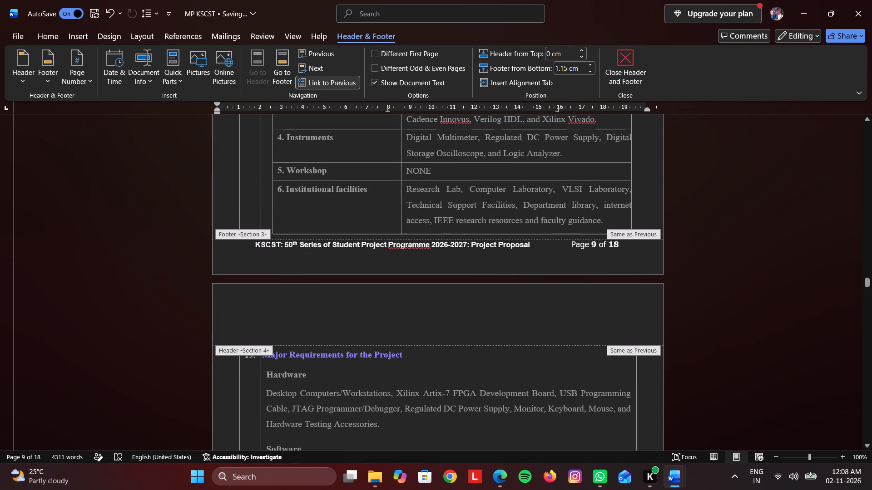
scroll(80, 364, down, 15)
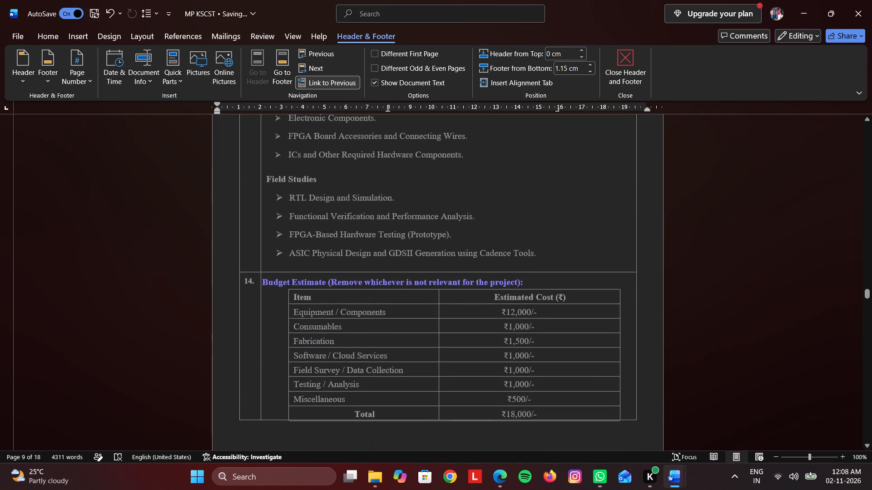
scroll(92, 350, down, 14)
scroll(80, 350, down, 19)
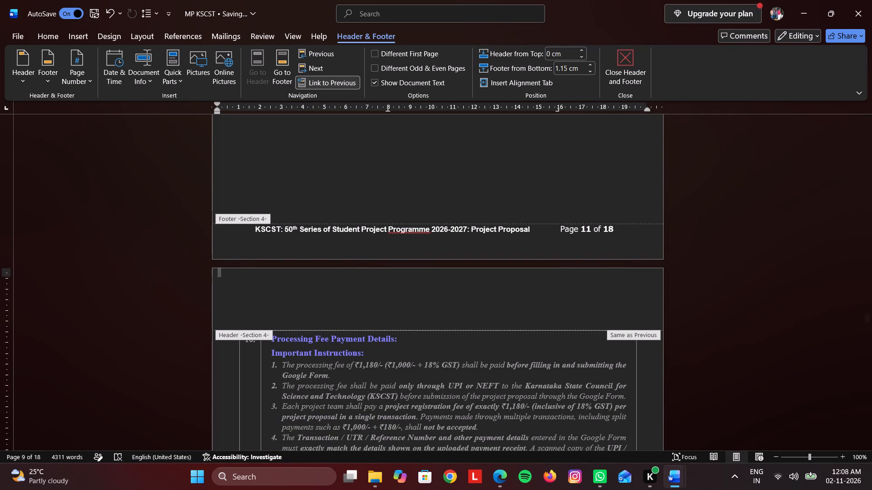
Reduce the top page margin of Section 4 by roughly half, moving the Processing Fee Payment Details row nearer the page's top edge.
drag(6, 268, 12, 250)
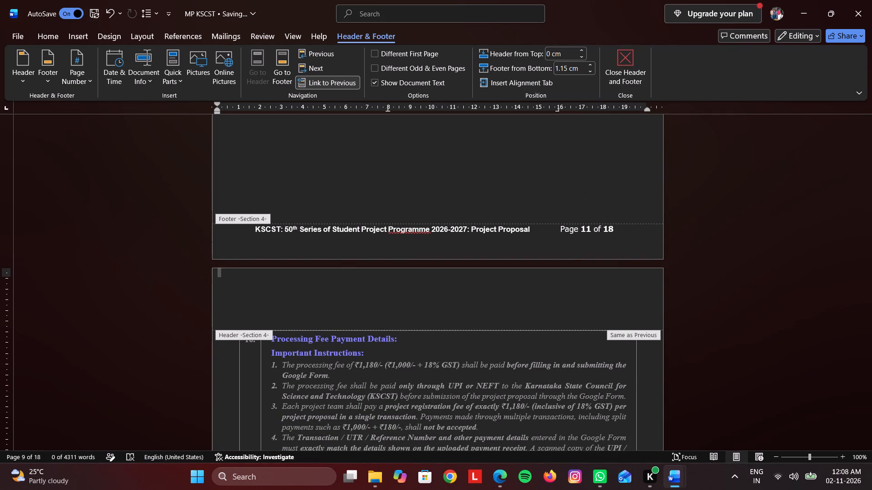
drag(5, 274, 19, 253)
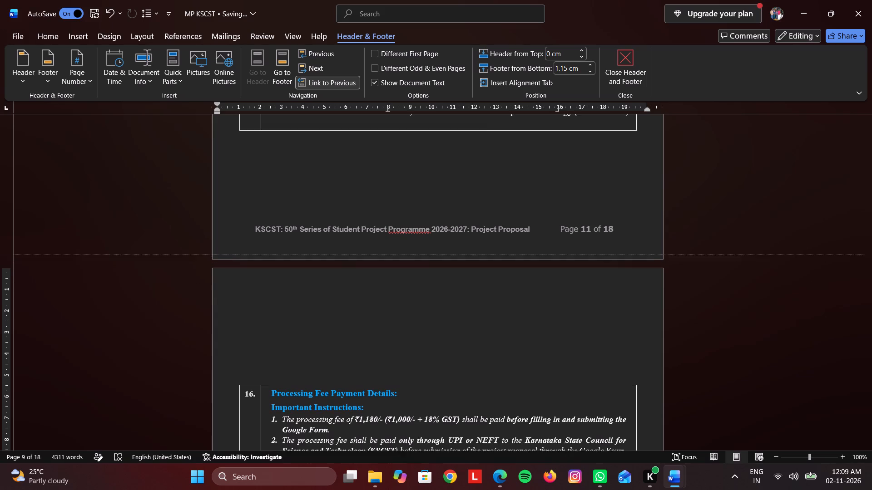
drag(19, 253, 19, 169)
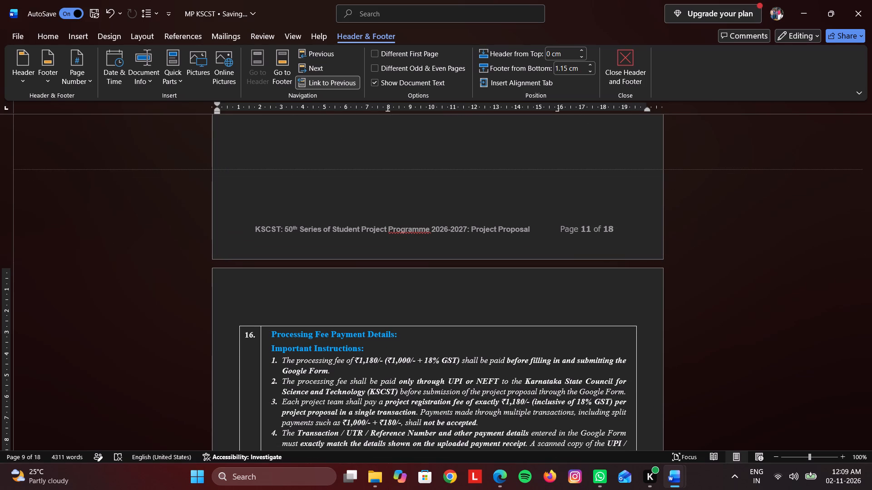
drag(19, 169, 19, 166)
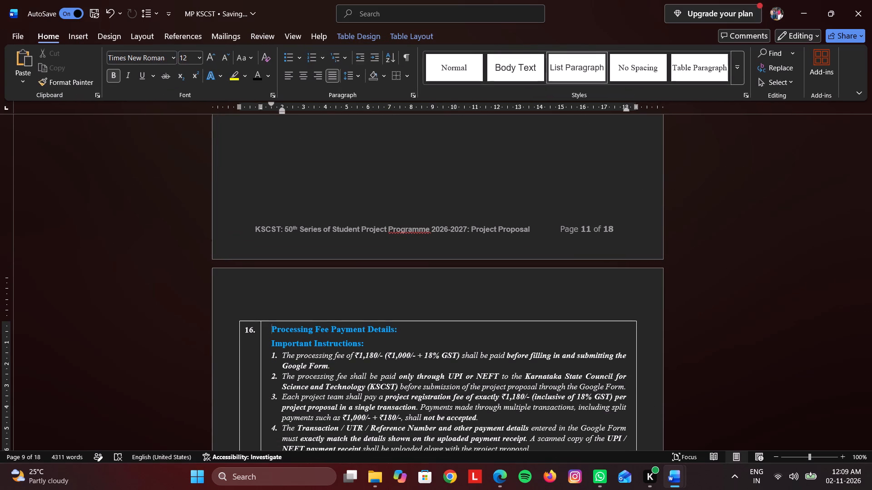
drag(5, 321, 13, 298)
Review the page-top spacing and gaps between pages from page 1 to the Problem Statement on page 5.
scroll(292, 338, up, 5)
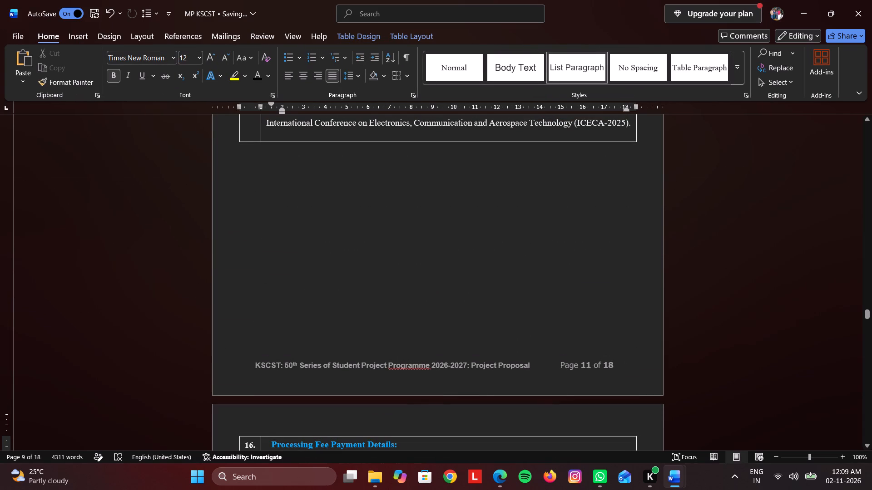
drag(867, 314, 871, 80)
scroll(640, 310, down, 19)
scroll(616, 327, down, 2)
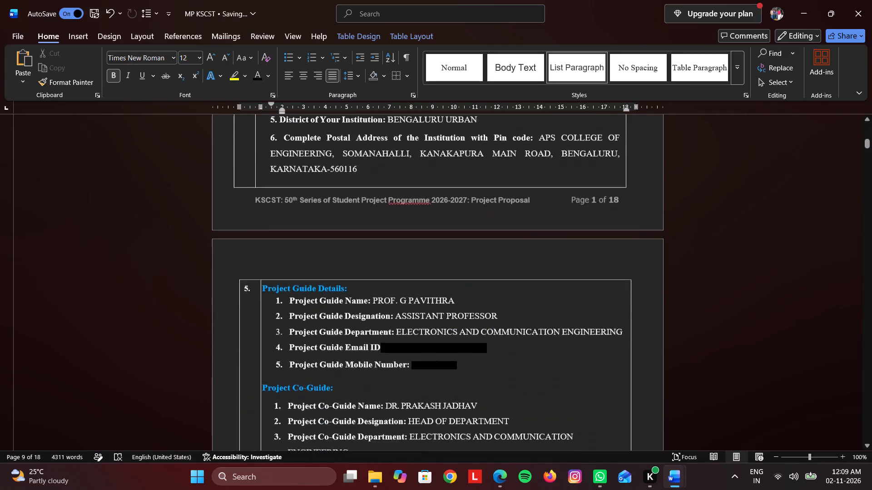
scroll(616, 327, down, 10)
scroll(616, 327, down, 12)
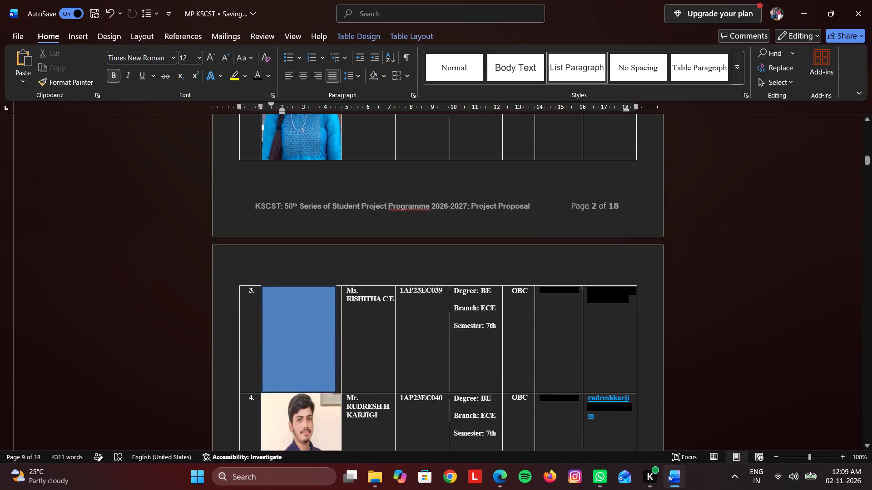
scroll(616, 327, down, 17)
scroll(614, 322, down, 5)
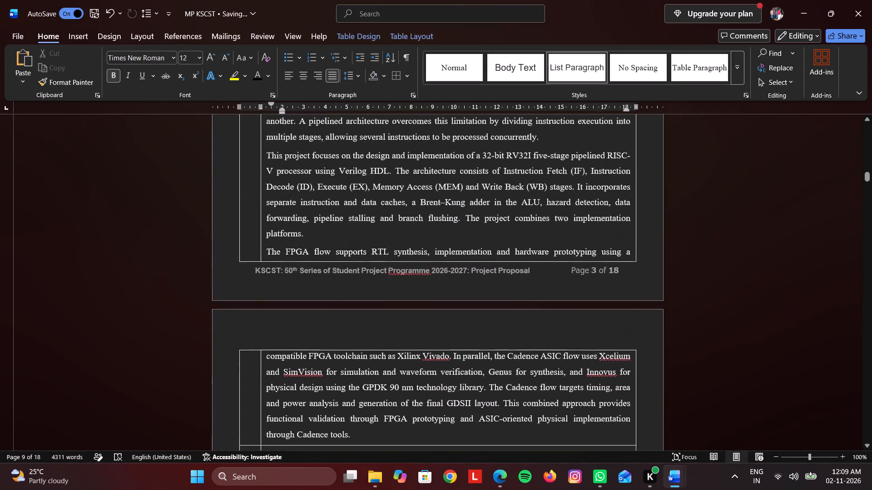
scroll(614, 322, down, 19)
scroll(614, 322, down, 5)
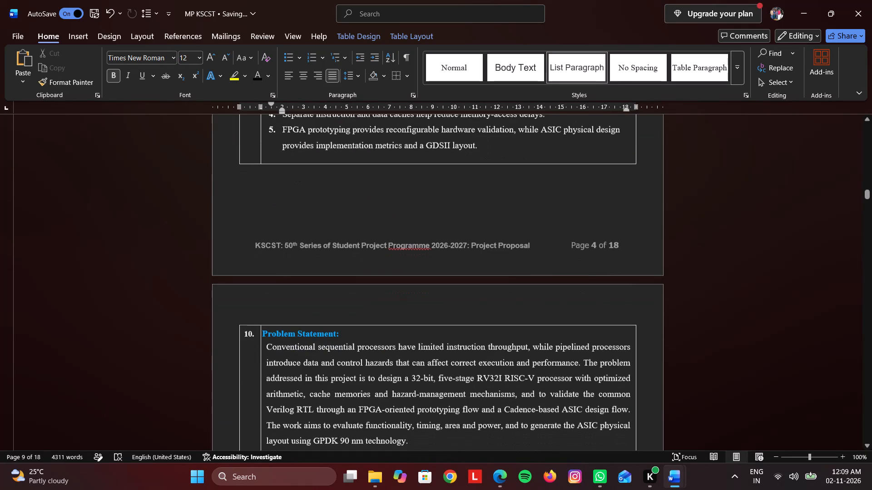
Slightly reduce the top page margin of the section containing the Problem Statement on page 5.
double_click(338, 353)
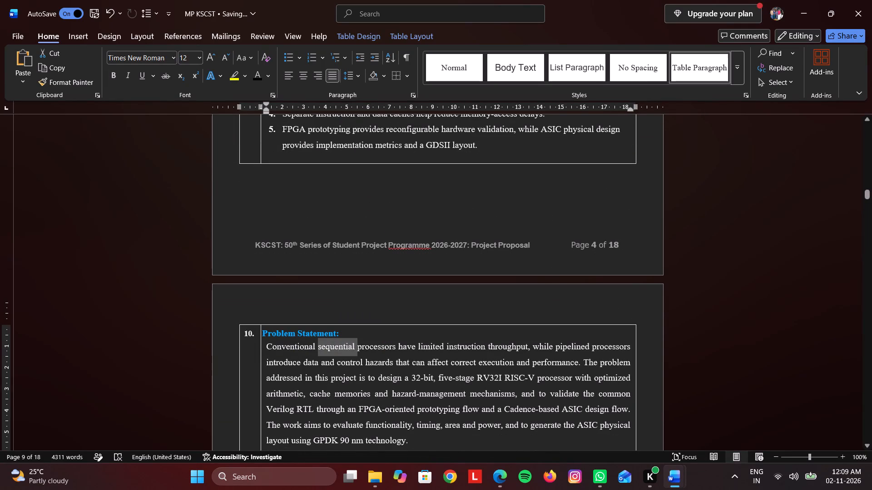
drag(4, 325, 11, 284)
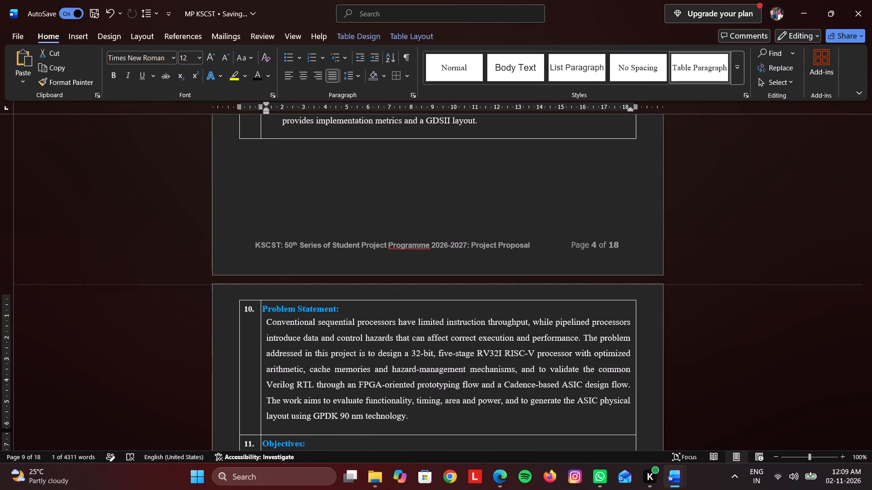
drag(11, 284, 2, 314)
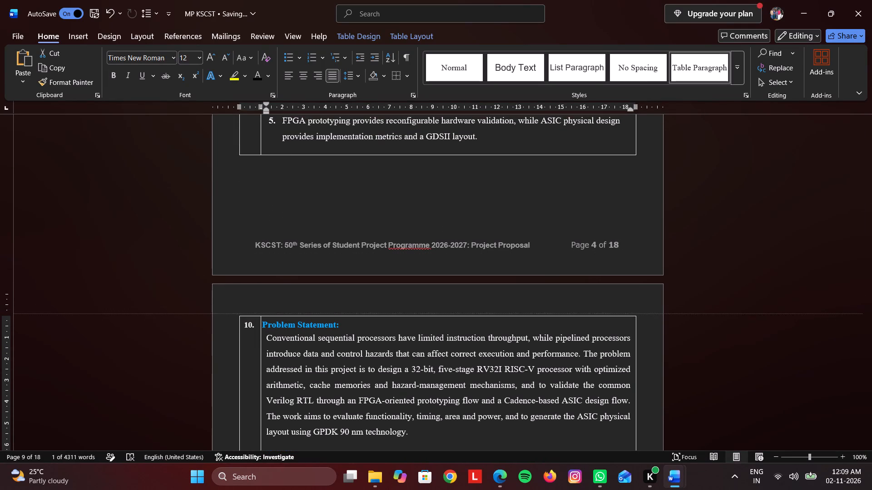
drag(2, 314, 1, 314)
Review the page-top spacing and page breaks from the student details on page 2 to the Proposed Methodology section.
scroll(350, 308, up, 6)
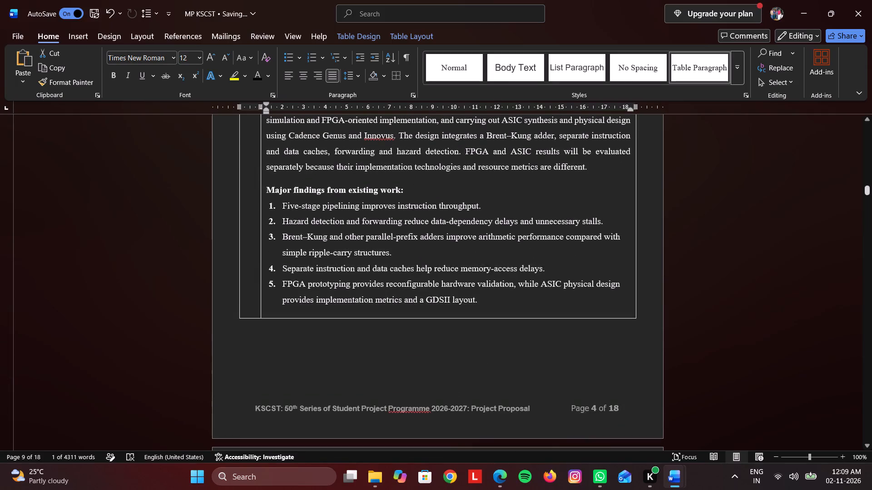
drag(867, 192, 869, 160)
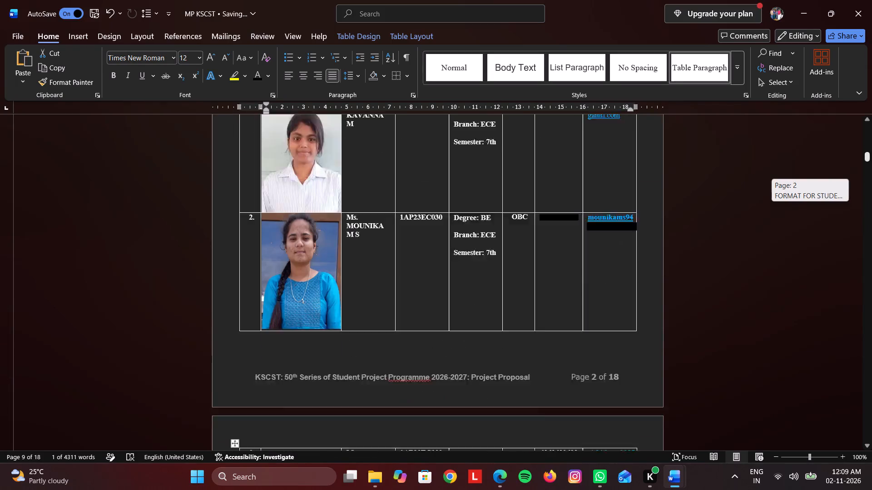
drag(869, 160, 869, 151)
scroll(599, 288, down, 11)
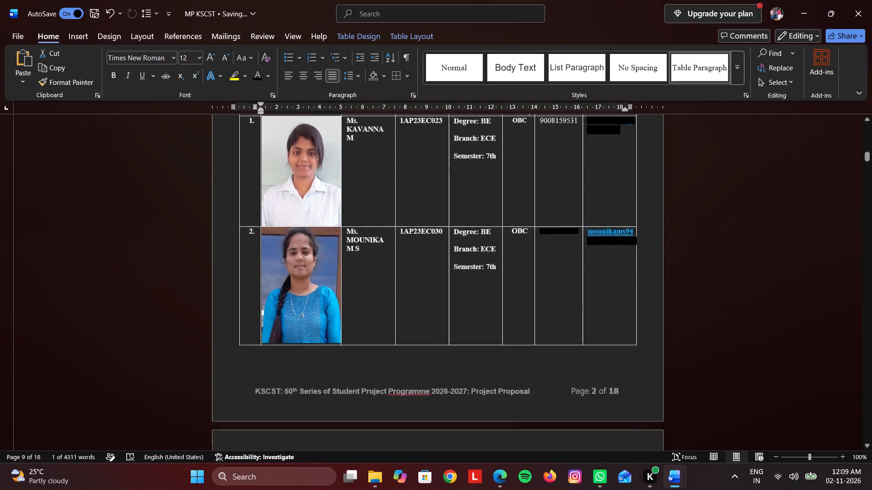
scroll(554, 303, down, 20)
scroll(554, 303, down, 15)
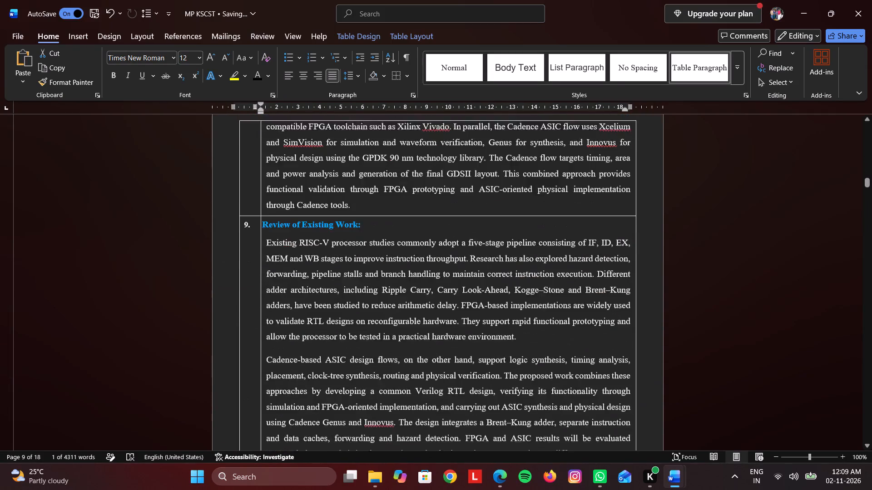
scroll(554, 302, down, 20)
scroll(553, 302, down, 7)
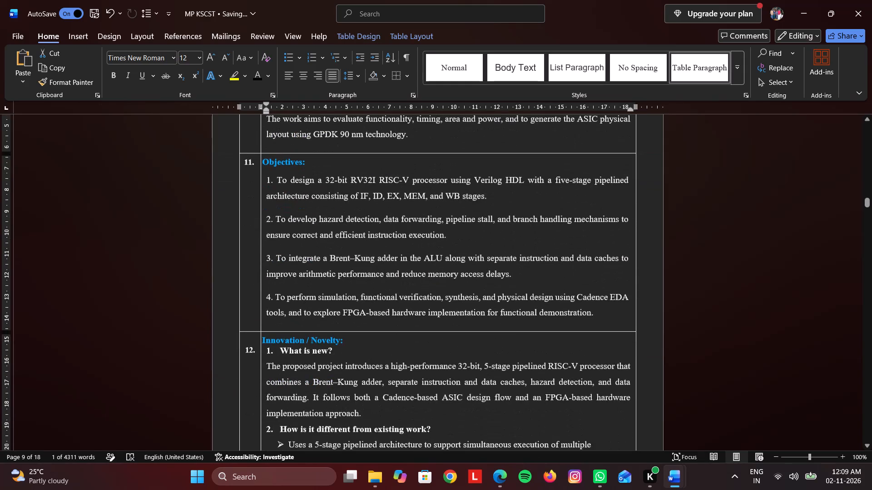
click(503, 289)
scroll(502, 287, down, 17)
scroll(502, 287, down, 6)
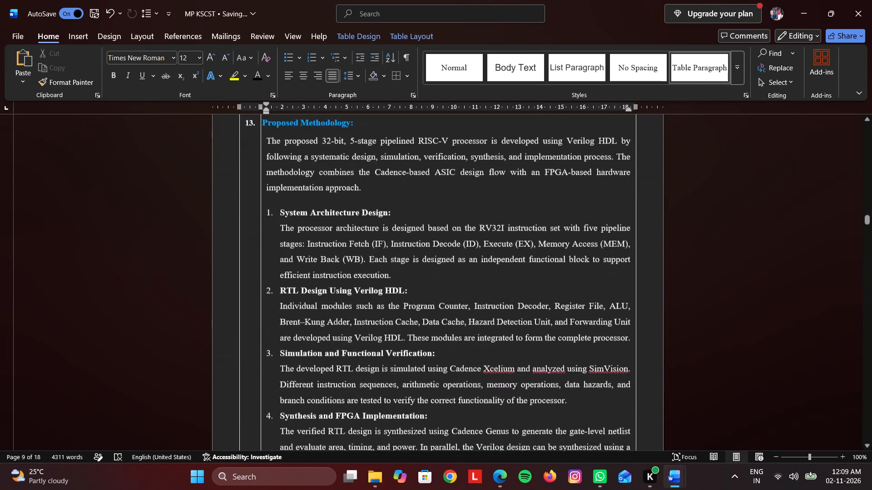
scroll(502, 289, down, 2)
Insert a blank line before "How is it different from existing work?" so "Why is it innovative?" moves to page 6.
scroll(502, 289, up, 14)
scroll(438, 279, up, 2)
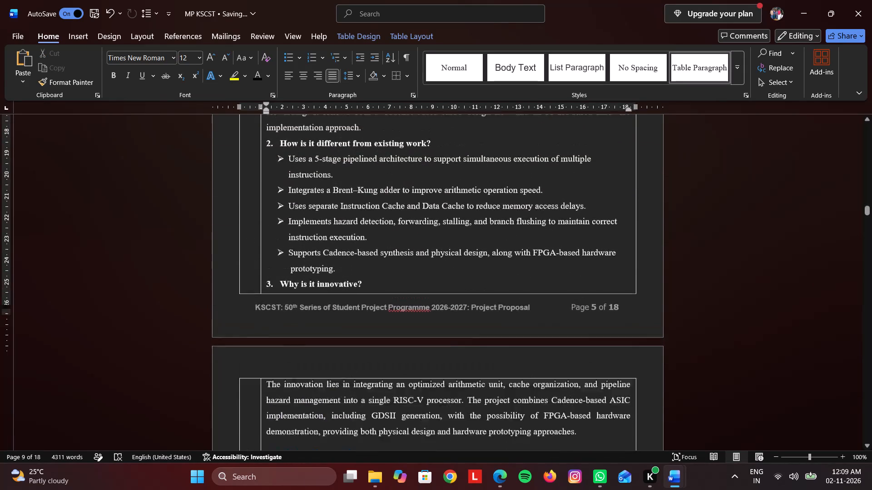
scroll(433, 279, up, 1)
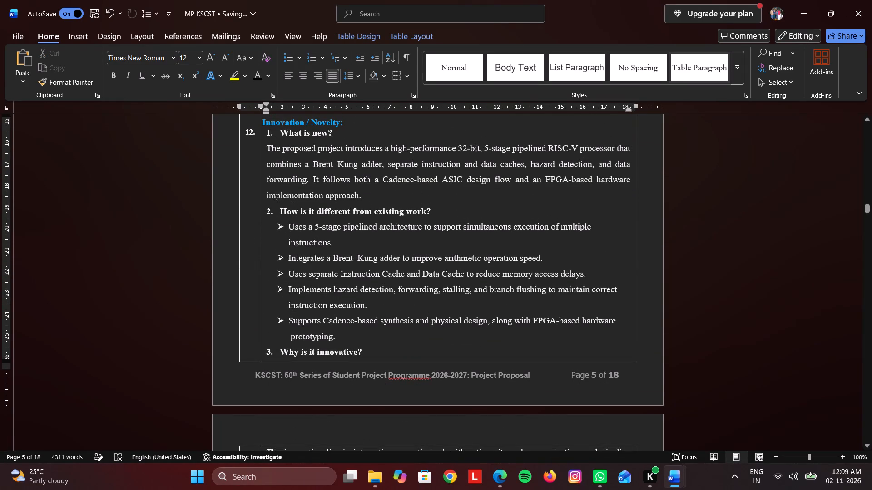
click(370, 196)
key(Return)
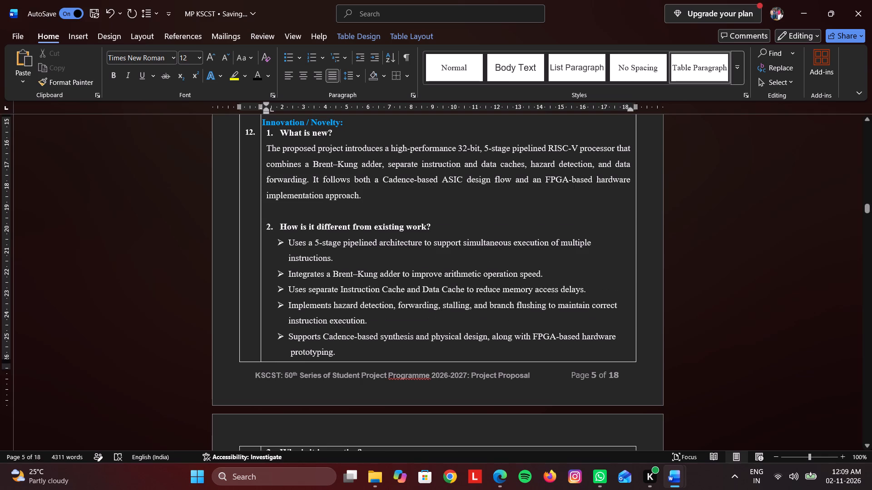
Review the page breaks, gaps and top spacing from page 6 to the Processing Fee Payment Details on page 12.
scroll(372, 196, down, 8)
scroll(372, 198, down, 13)
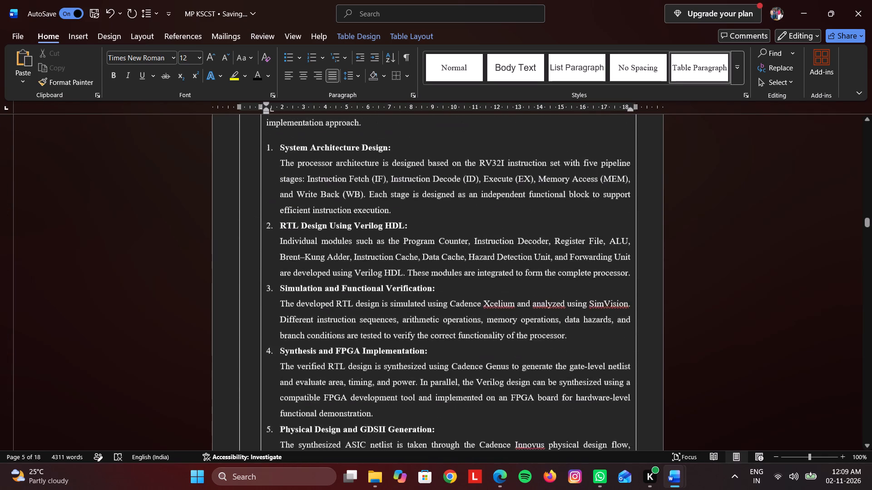
scroll(372, 212, down, 17)
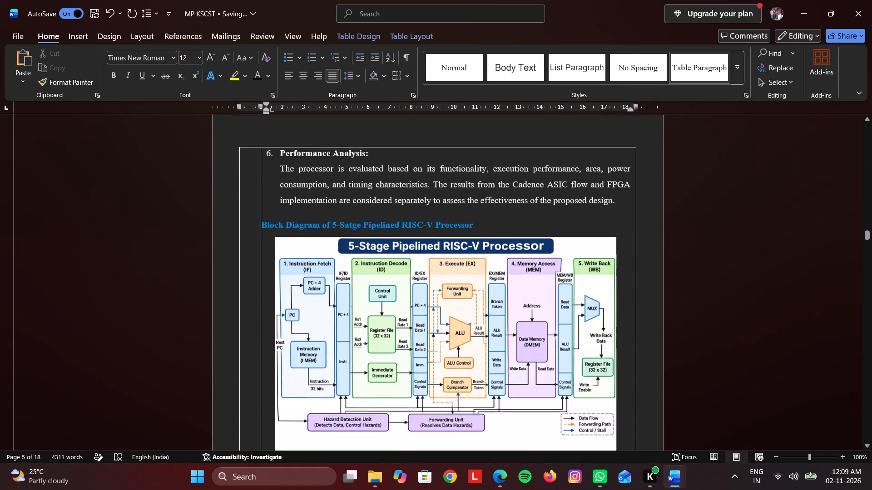
scroll(372, 212, down, 18)
scroll(372, 212, down, 8)
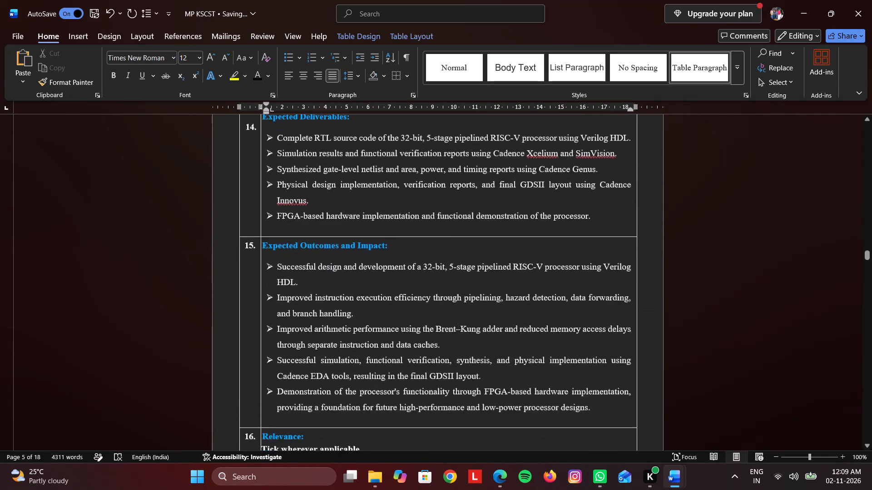
scroll(372, 212, down, 9)
scroll(372, 212, down, 20)
scroll(372, 212, down, 2)
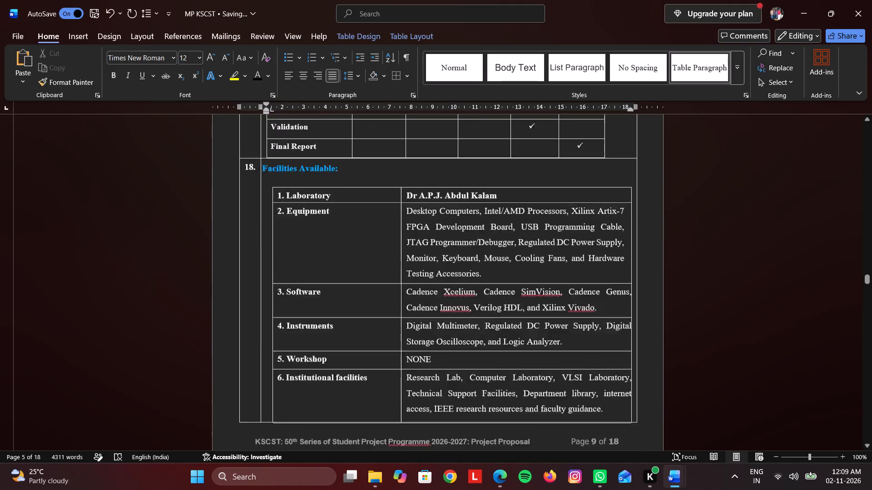
scroll(372, 213, down, 6)
scroll(372, 213, down, 17)
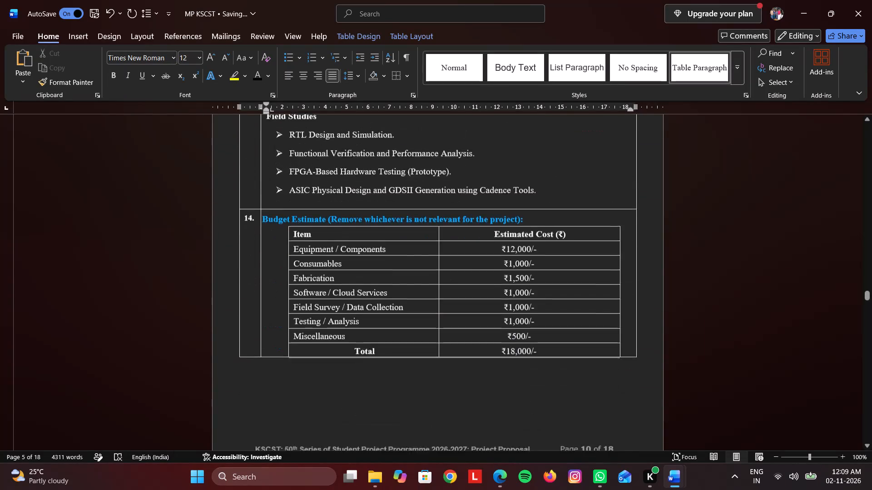
scroll(372, 213, down, 9)
scroll(372, 214, up, 5)
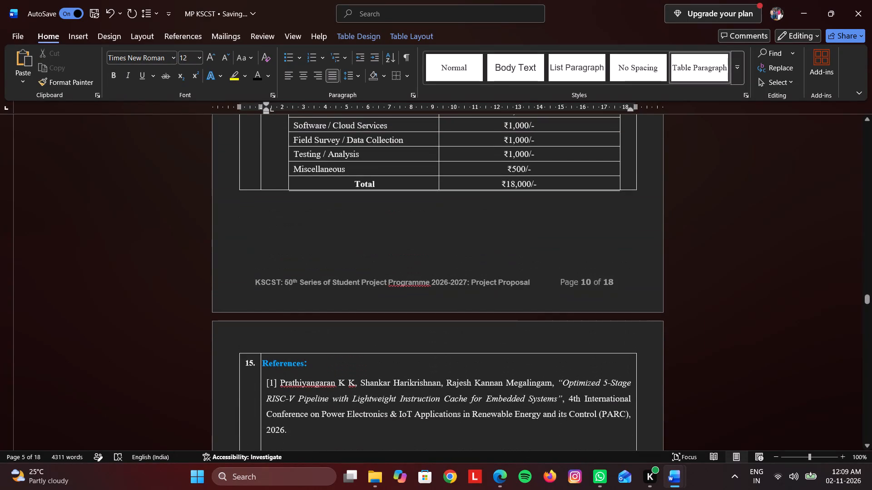
scroll(372, 215, down, 5)
scroll(369, 219, down, 16)
scroll(367, 222, down, 5)
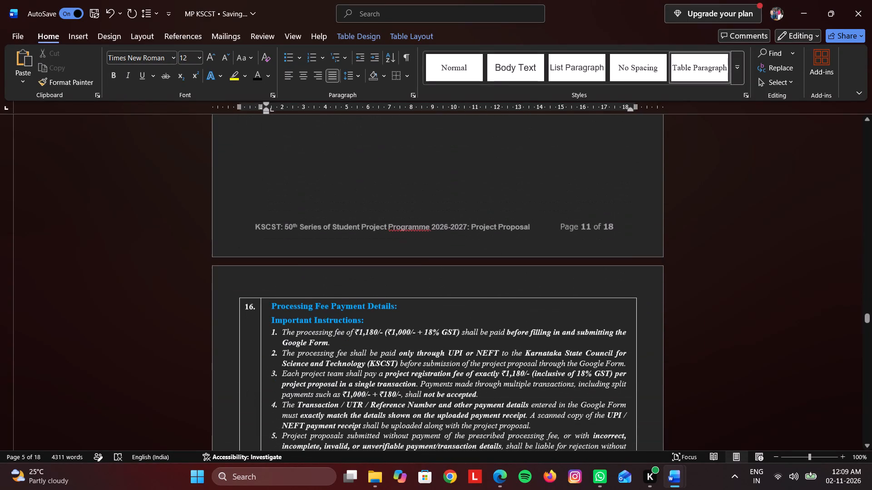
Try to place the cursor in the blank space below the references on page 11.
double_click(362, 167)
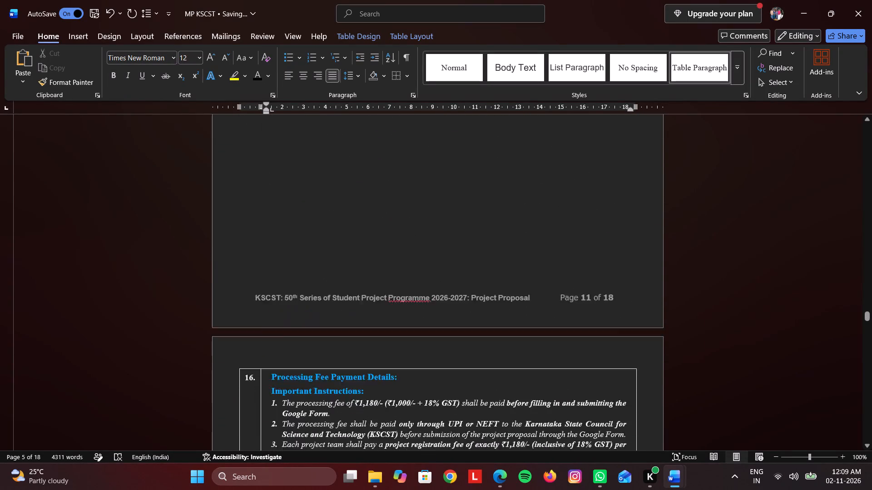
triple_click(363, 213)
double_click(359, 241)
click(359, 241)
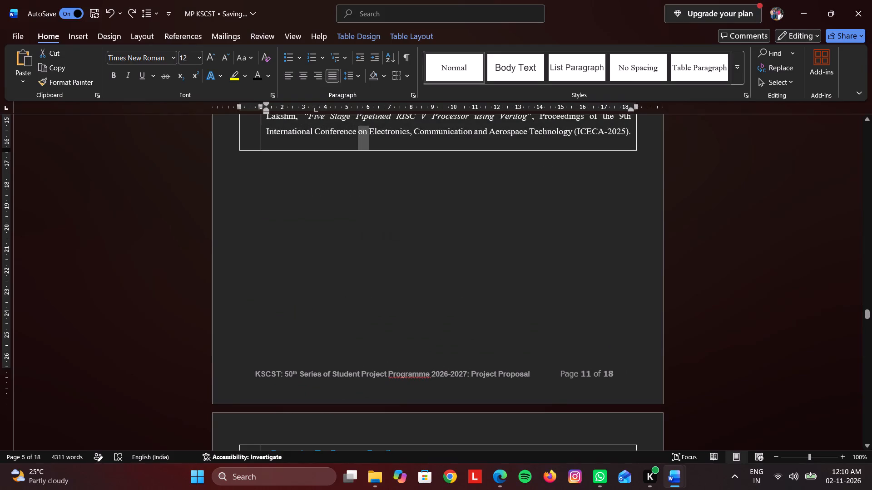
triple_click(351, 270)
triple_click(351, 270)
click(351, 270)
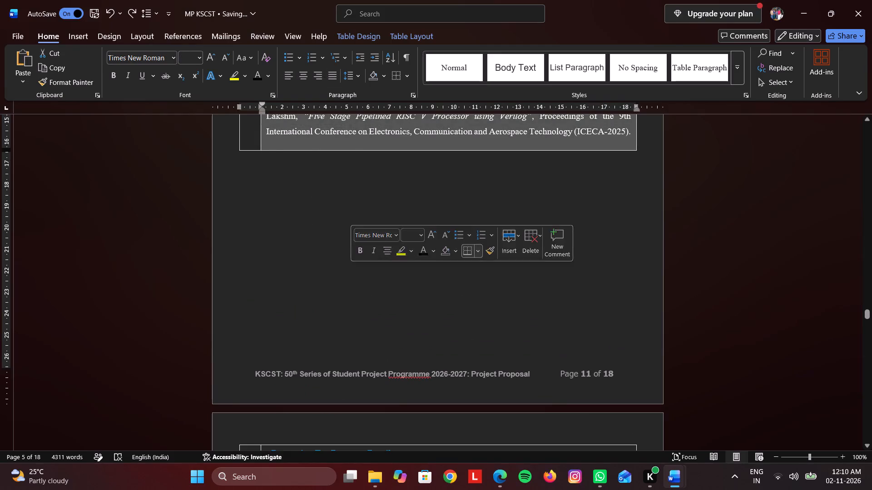
Insert a blank line below the student signature table on page 12, moving the SPP Coordinator signature line to page 13.
scroll(347, 284, down, 14)
scroll(347, 285, up, 9)
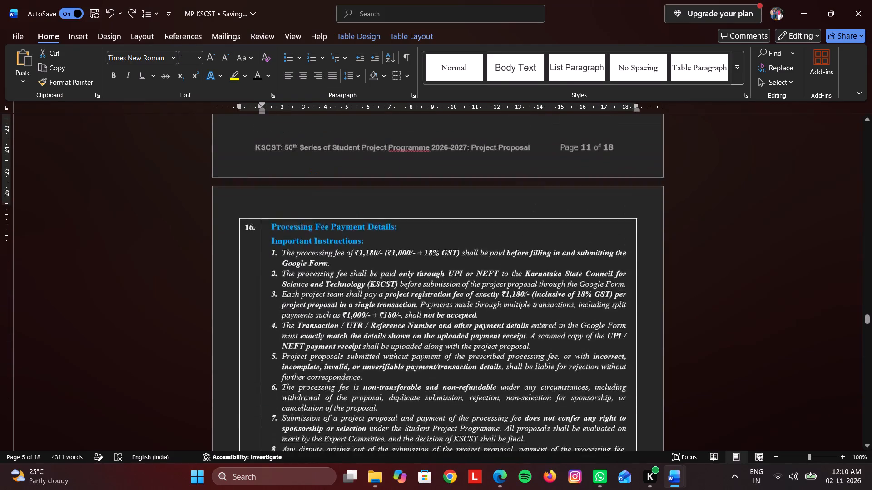
scroll(347, 285, down, 20)
scroll(347, 285, down, 9)
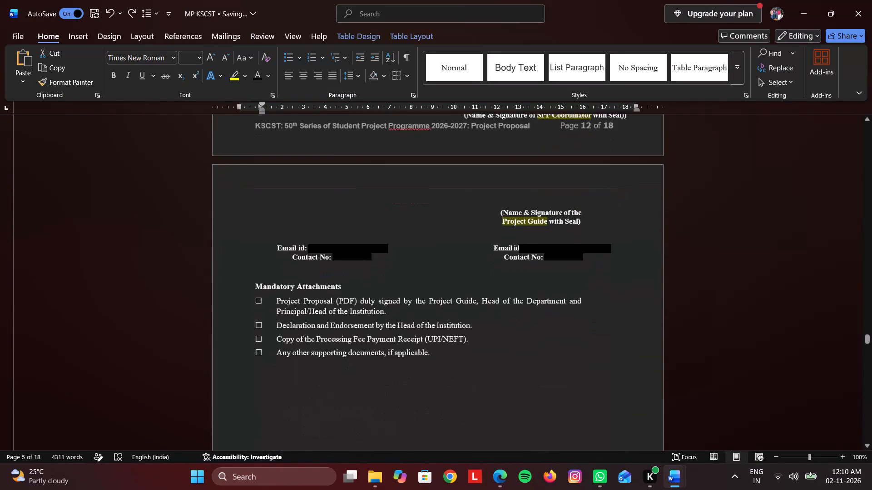
scroll(347, 283, up, 6)
scroll(347, 283, down, 10)
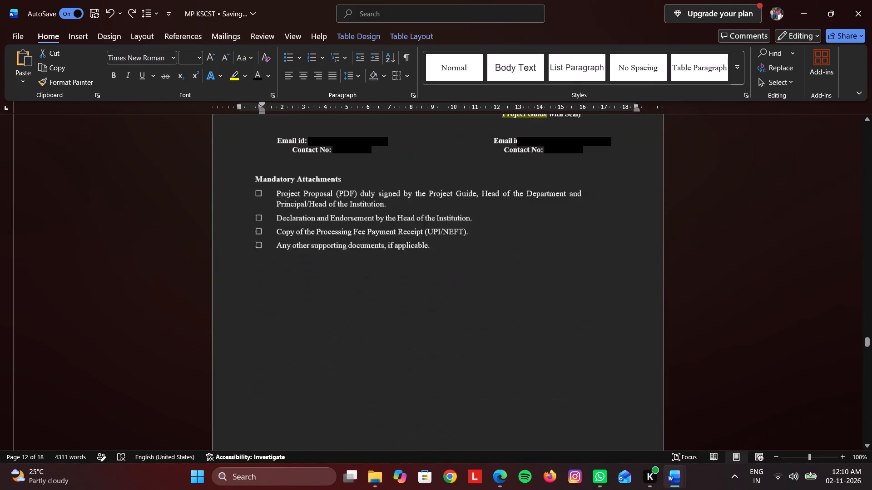
scroll(353, 269, up, 11)
click(507, 250)
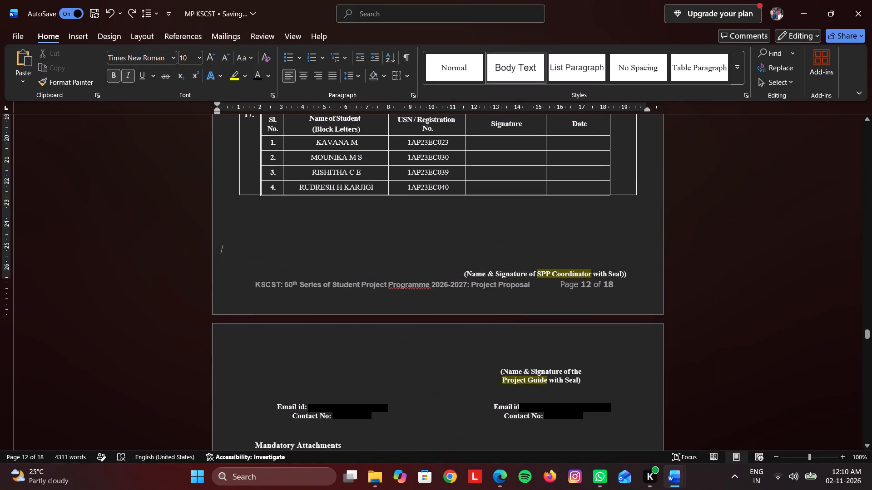
key(Return)
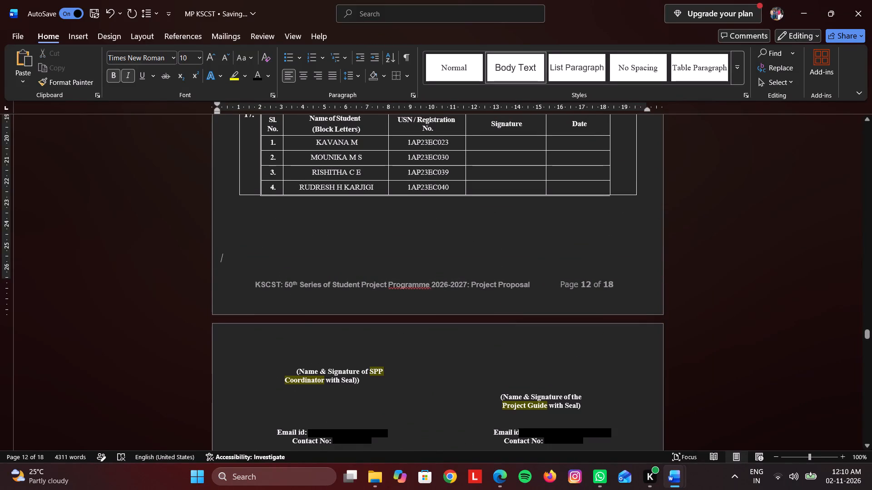
Level the two signature blocks on page 13 by adding one line above SPP Coordinator and removing blank space above Project Guide.
click(331, 401)
click(317, 360)
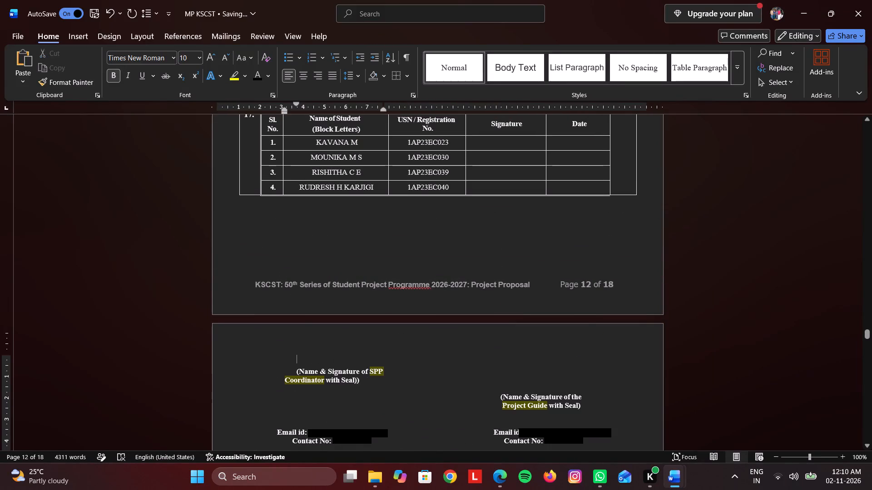
key(Return)
key(Return)
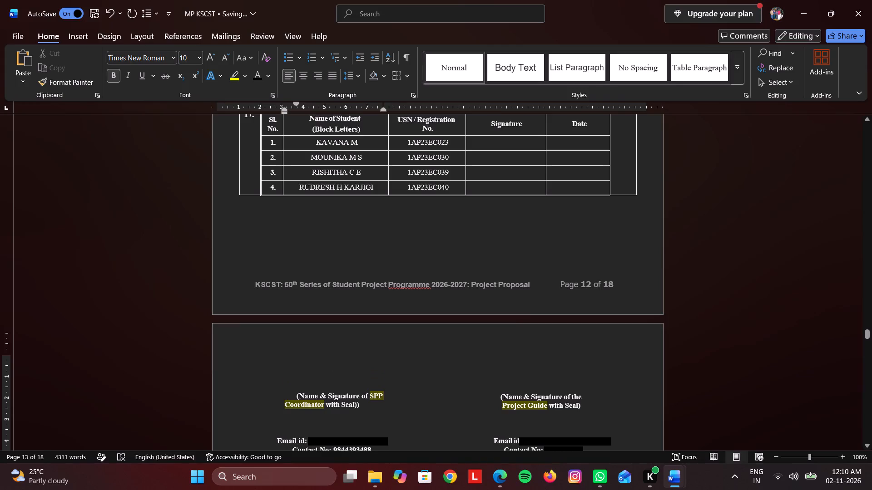
key(BackSpace)
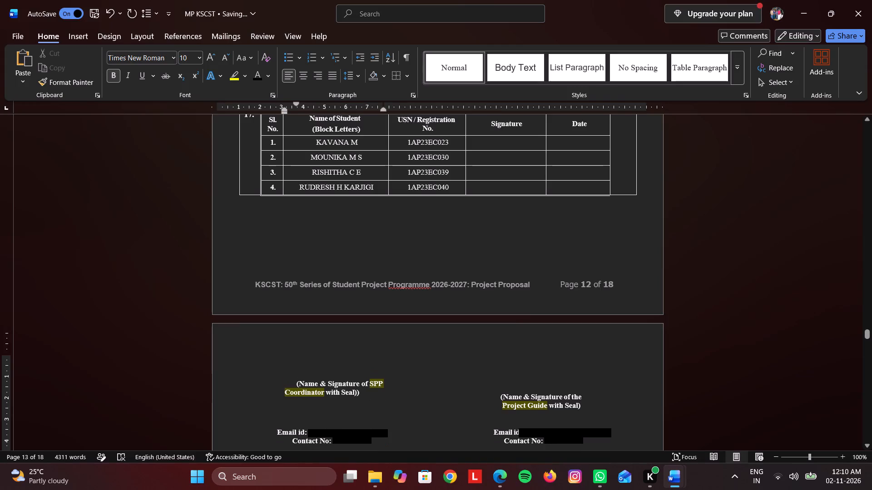
click(546, 387)
key(BackSpace)
key(BackSpace)
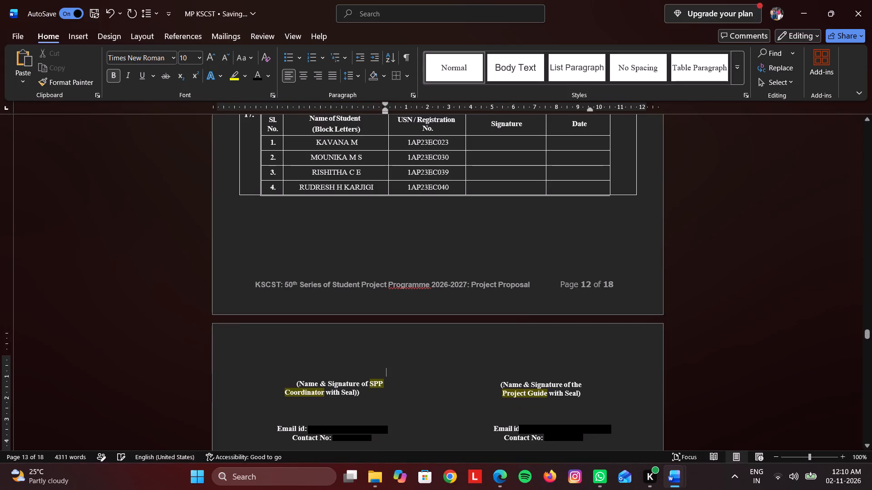
Insert five blank lines between the Student Details table and the signature blocks on page 15.
scroll(560, 379, down, 9)
scroll(560, 382, down, 17)
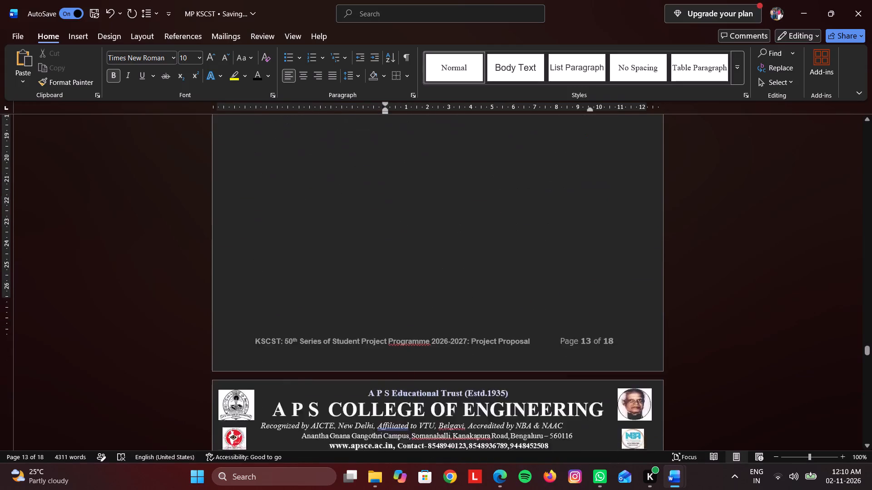
scroll(560, 382, down, 2)
scroll(560, 382, down, 20)
scroll(560, 382, down, 3)
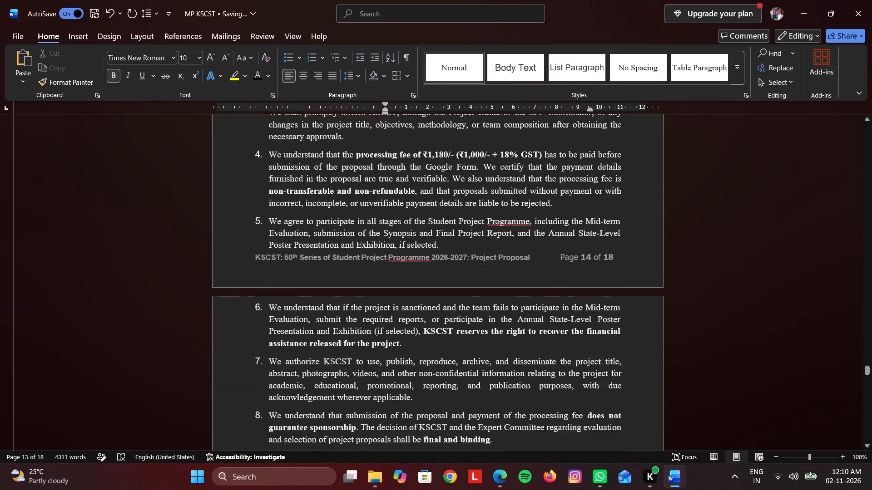
scroll(560, 382, down, 19)
scroll(565, 372, down, 15)
scroll(566, 370, up, 20)
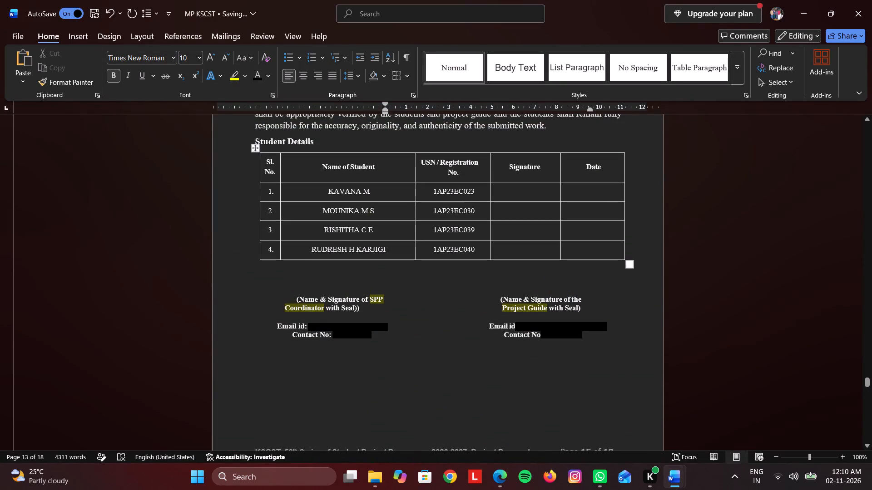
click(341, 282)
key(Return)
key(Return)
key(Return)
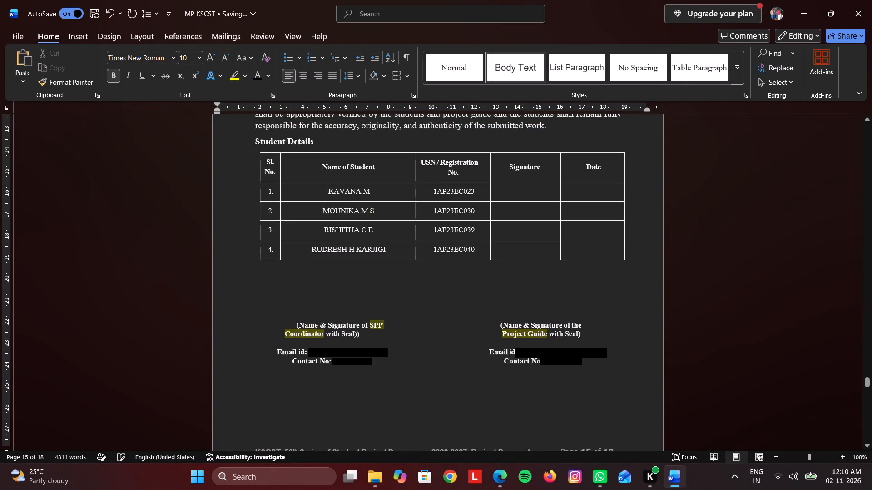
key(Return)
key(Return)
Insert two blank lines above the Project Guide, SPP Coordinator and HoD signature row on page 17.
scroll(370, 308, down, 20)
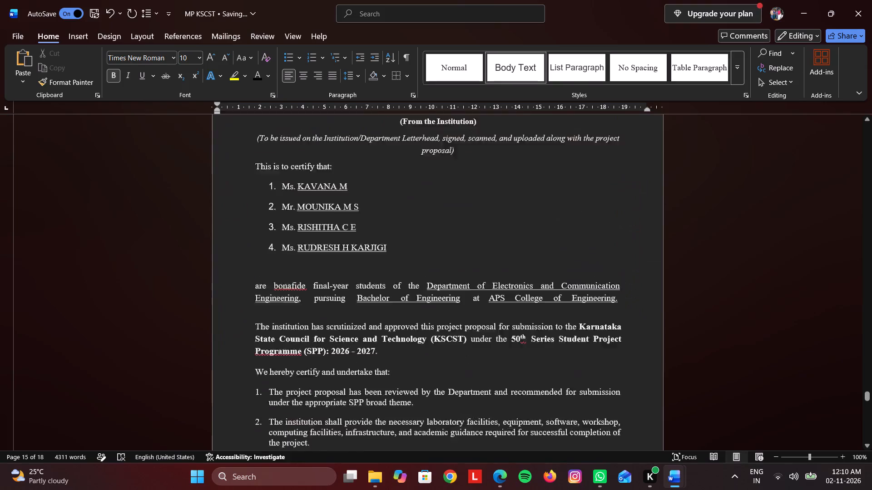
scroll(375, 310, down, 20)
scroll(375, 310, up, 7)
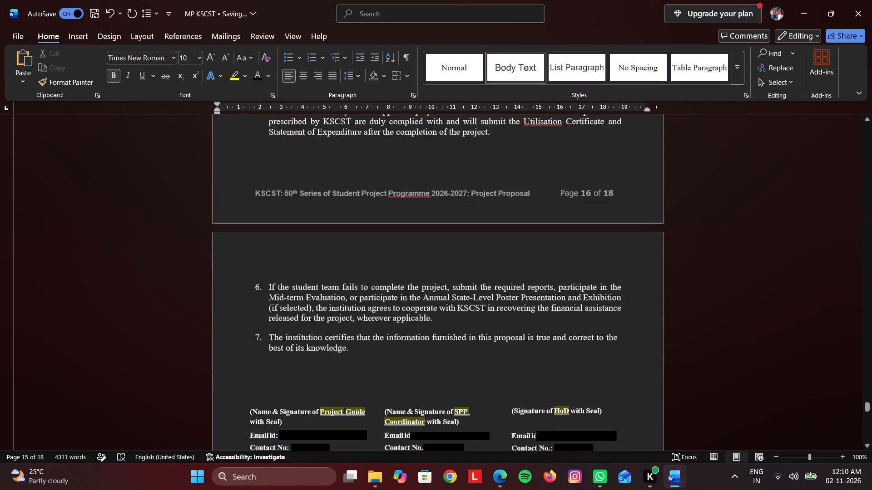
scroll(375, 310, down, 14)
scroll(375, 310, up, 7)
scroll(375, 310, down, 1)
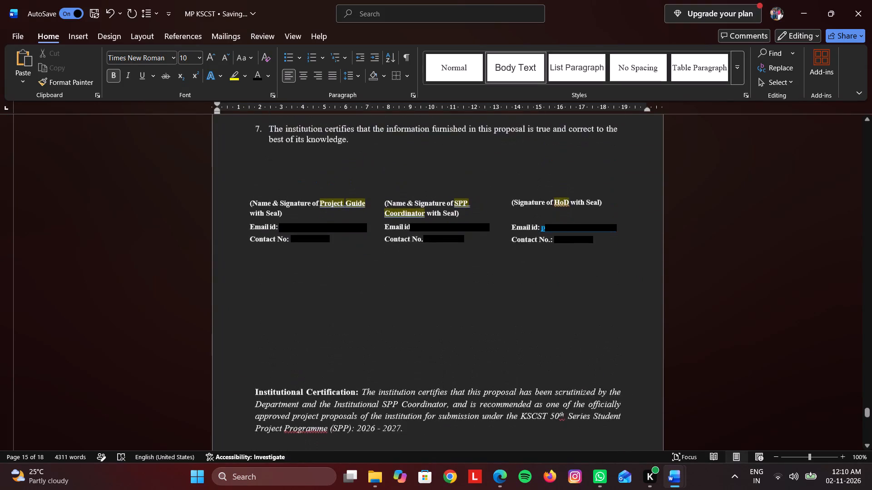
scroll(375, 310, up, 5)
click(344, 304)
key(Return)
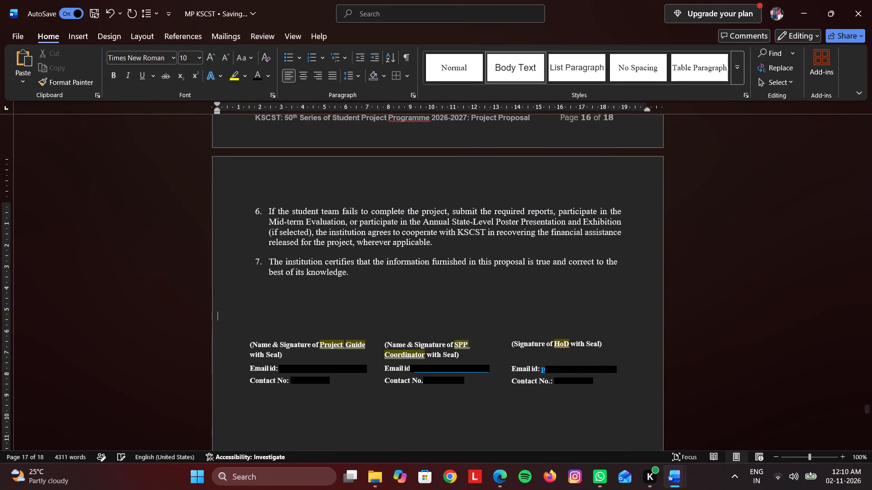
key(Return)
Remove four blank lines above the Institutional Certification paragraph on page 17.
scroll(344, 304, down, 20)
scroll(344, 304, up, 5)
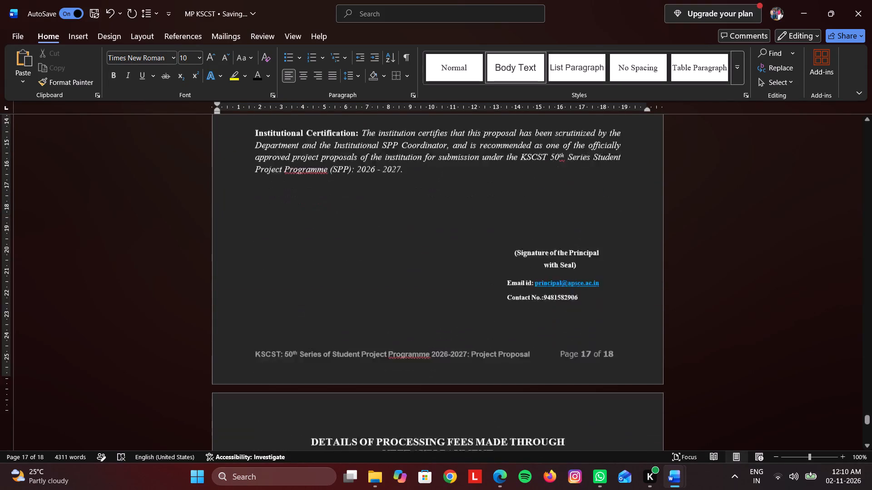
scroll(344, 304, up, 6)
click(307, 273)
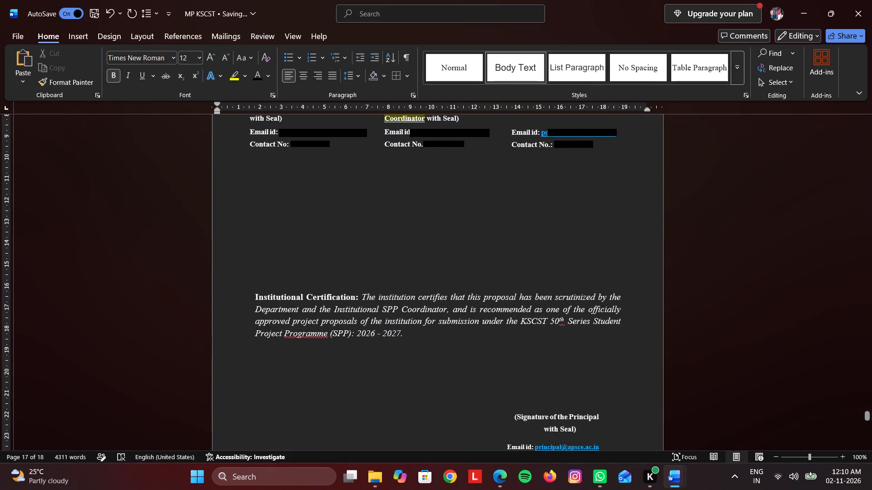
key(BackSpace)
key(BackSpace)
key(BackSpace)
scroll(339, 260, up, 5)
key(BackSpace)
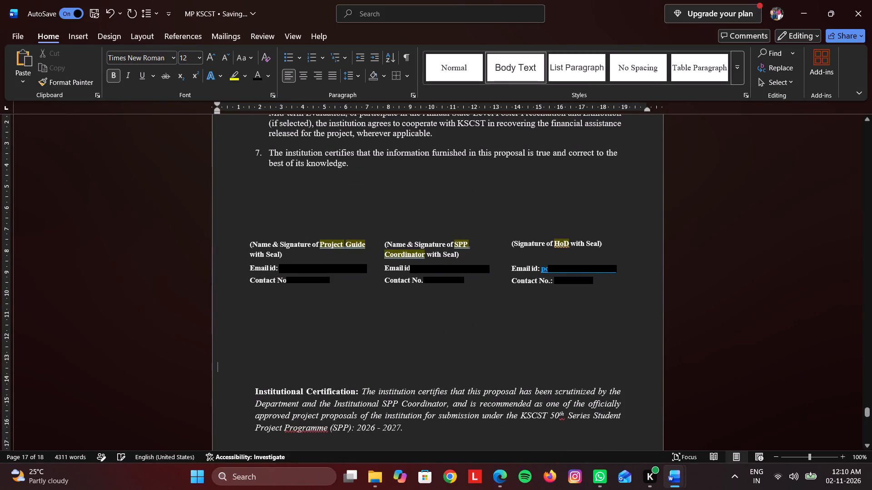
Save a copy as Word Document MP KSCST in the Desktop Major Project folder, replacing the existing file.
scroll(365, 292, down, 17)
scroll(368, 298, down, 12)
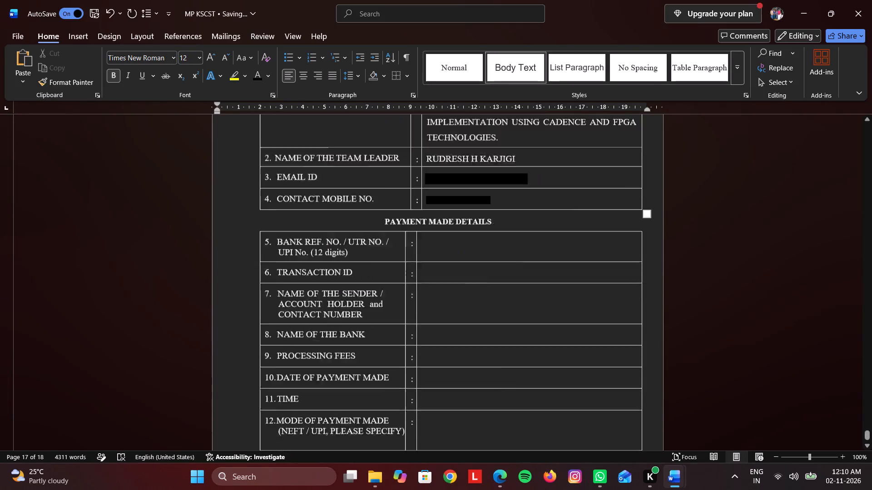
scroll(368, 297, down, 12)
click(12, 40)
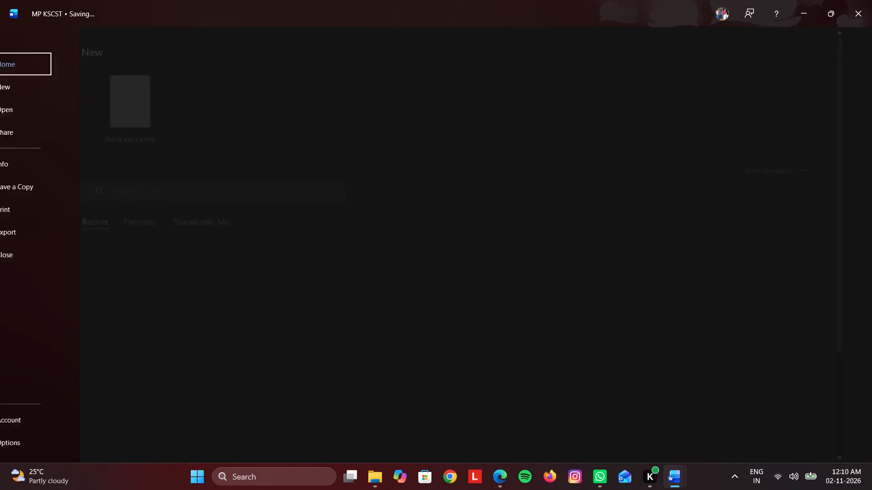
click(42, 190)
click(154, 300)
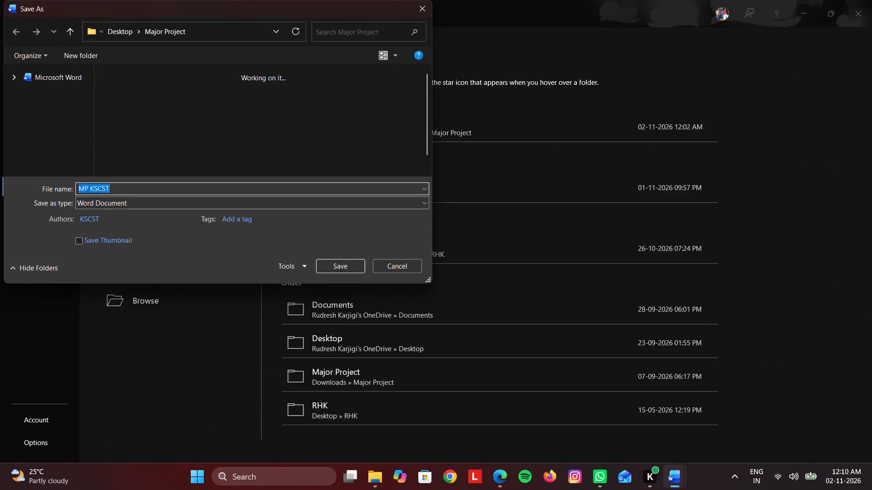
scroll(46, 152, down, 3)
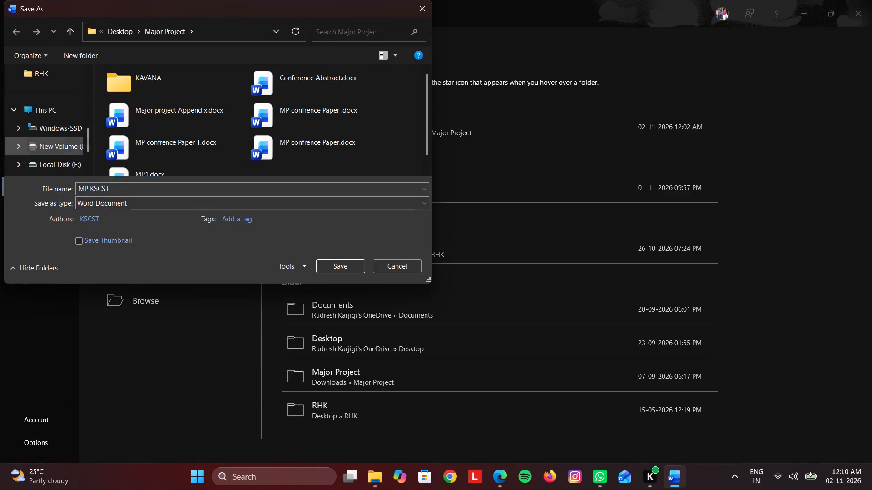
scroll(44, 137, up, 1)
click(42, 116)
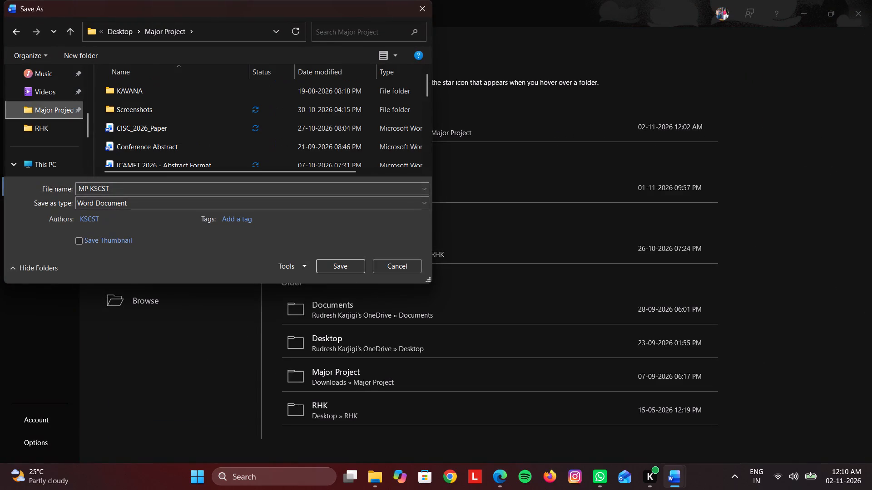
click(320, 266)
click(237, 171)
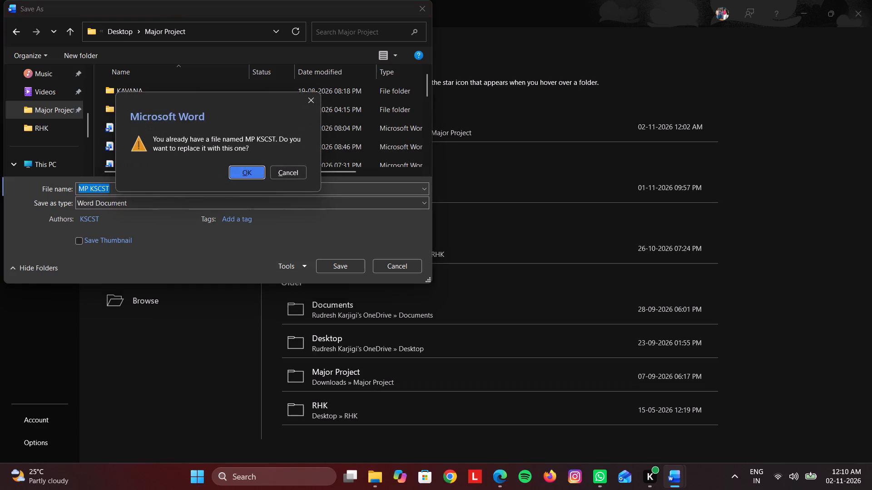
Save the proposal as a PDF named MP KSCST in the Major Project folder, replacing the existing PDF.
click(20, 36)
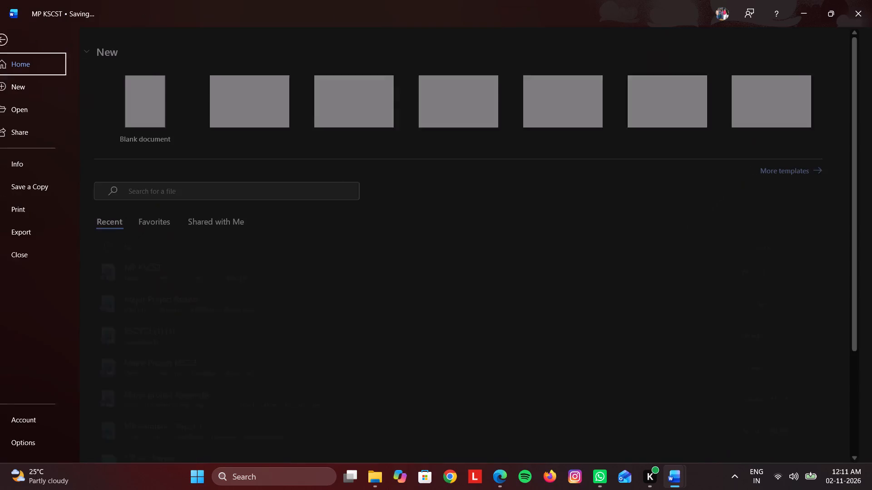
click(47, 185)
click(153, 301)
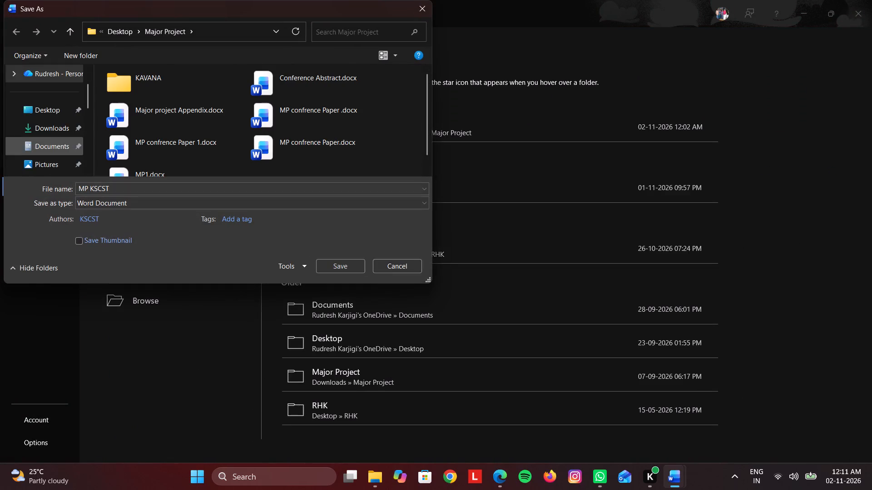
scroll(49, 147, down, 3)
scroll(50, 144, up, 1)
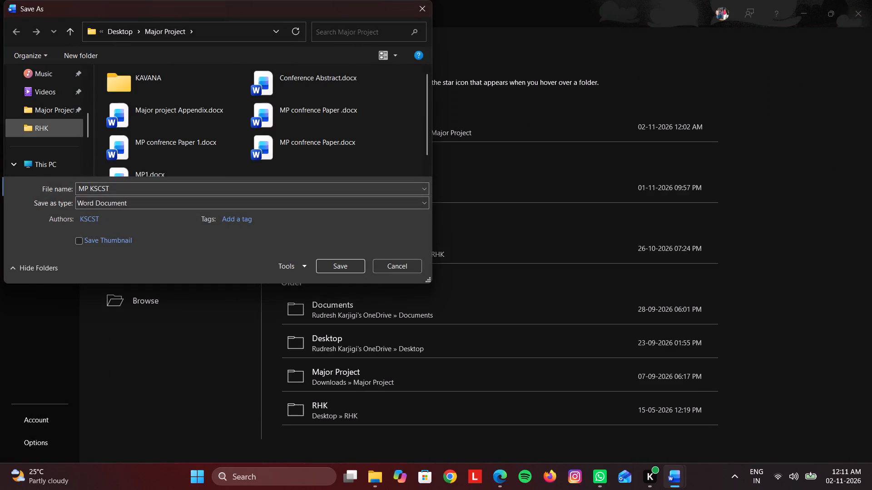
click(51, 118)
click(102, 197)
click(109, 270)
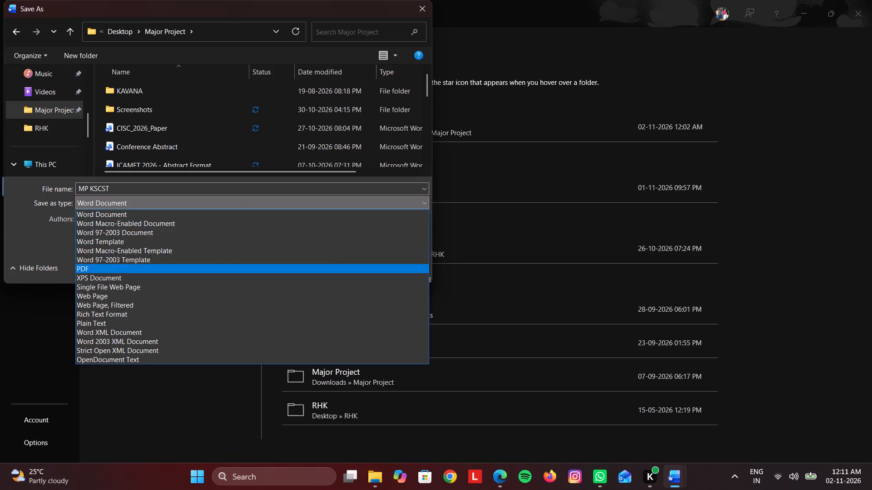
click(339, 290)
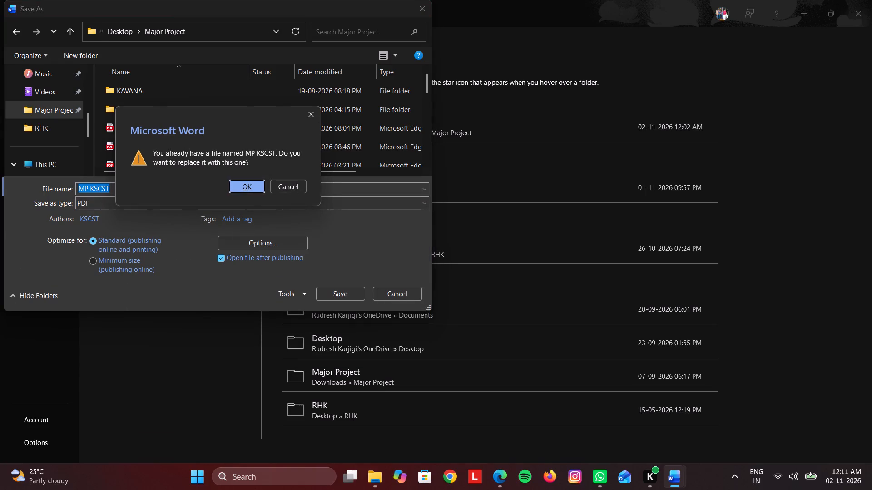
click(240, 187)
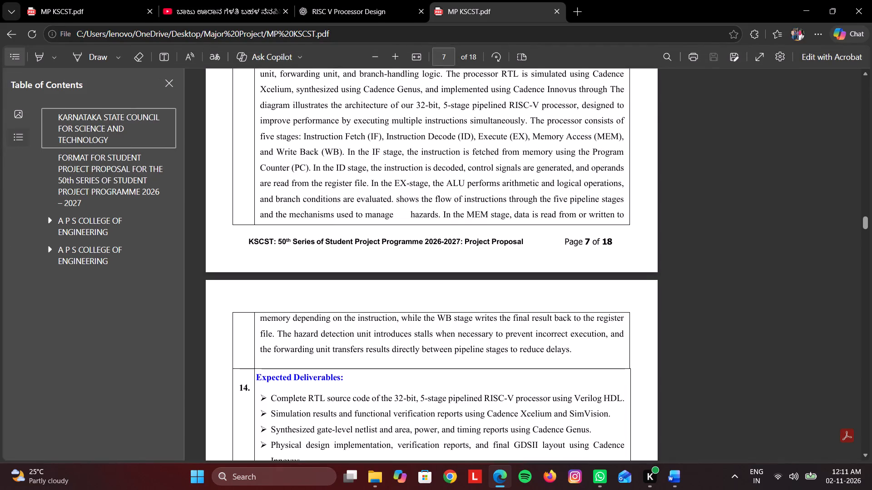
Review the newly exported MP KSCST PDF, going back to its first page.
scroll(396, 198, down, 3)
scroll(396, 198, up, 15)
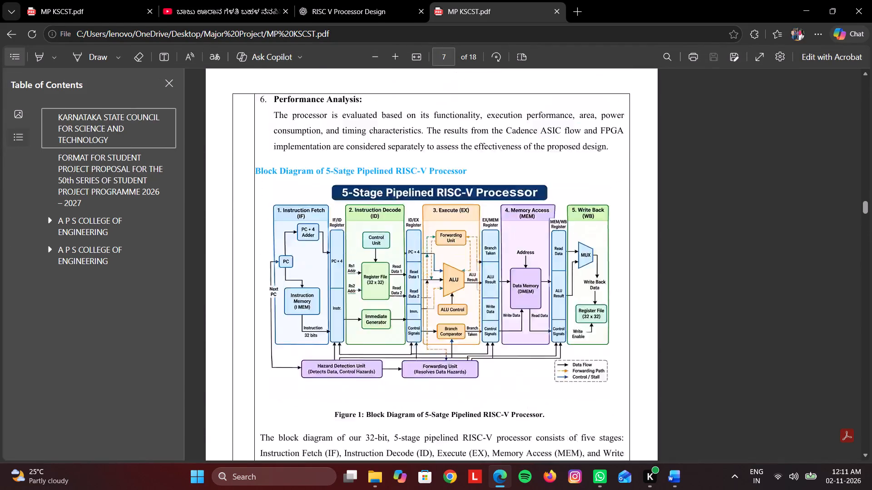
drag(865, 196, 871, 76)
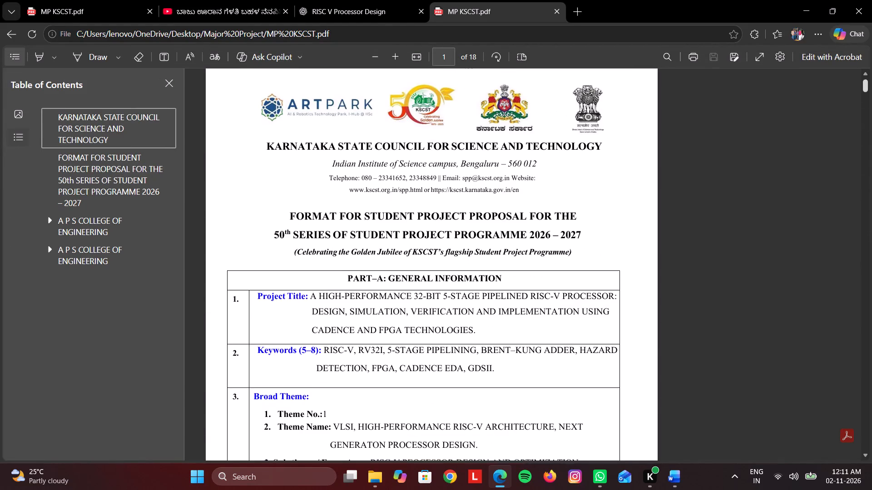
Review the general information, guide details and student photos in the team details table on pages 1 to 3 of the exported PDF.
drag(871, 76, 871, 76)
scroll(483, 324, down, 8)
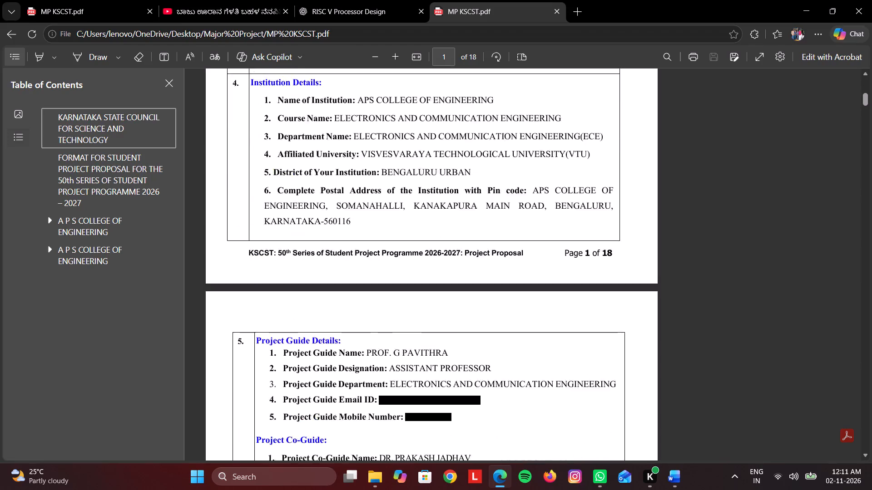
scroll(483, 324, down, 13)
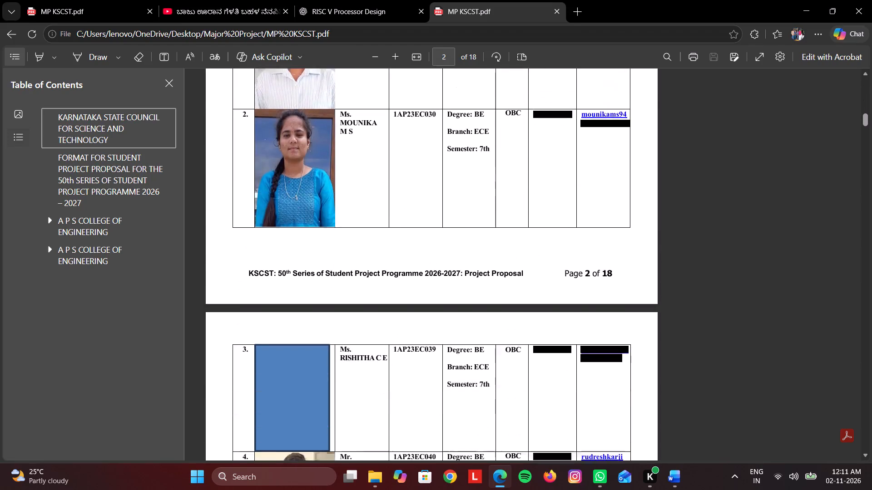
scroll(483, 324, down, 5)
scroll(483, 324, up, 9)
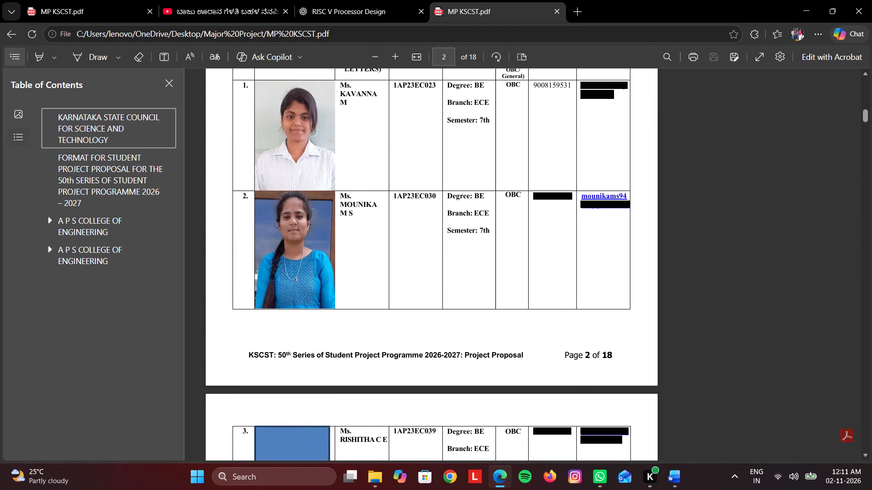
Check the layout of the project description, objectives, methodology and budget sections on pages 3 to 11 of the PDF.
scroll(483, 324, down, 12)
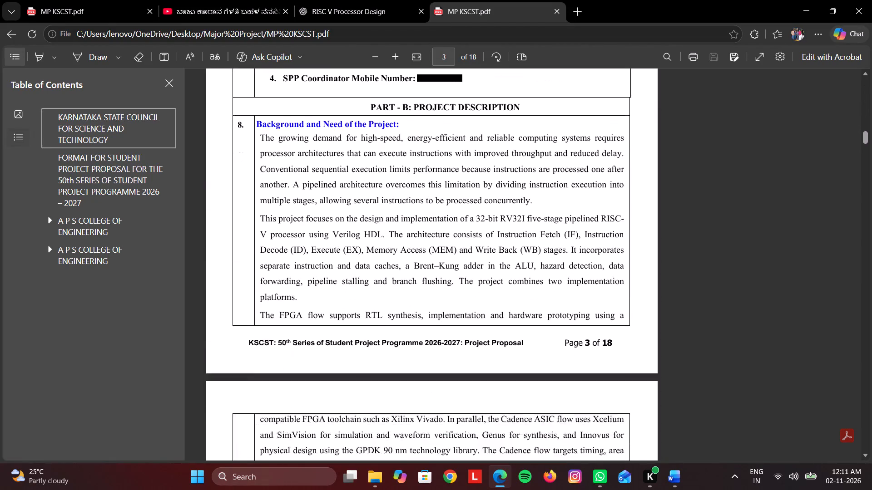
scroll(483, 324, down, 17)
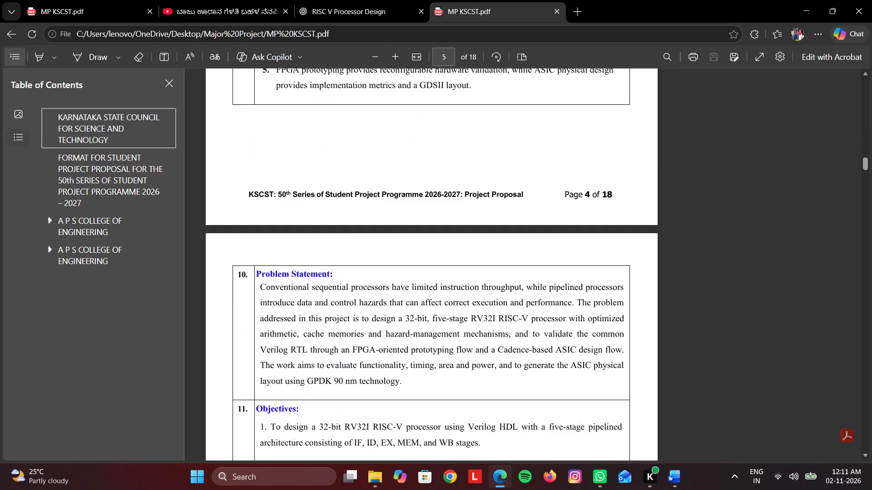
scroll(483, 324, down, 18)
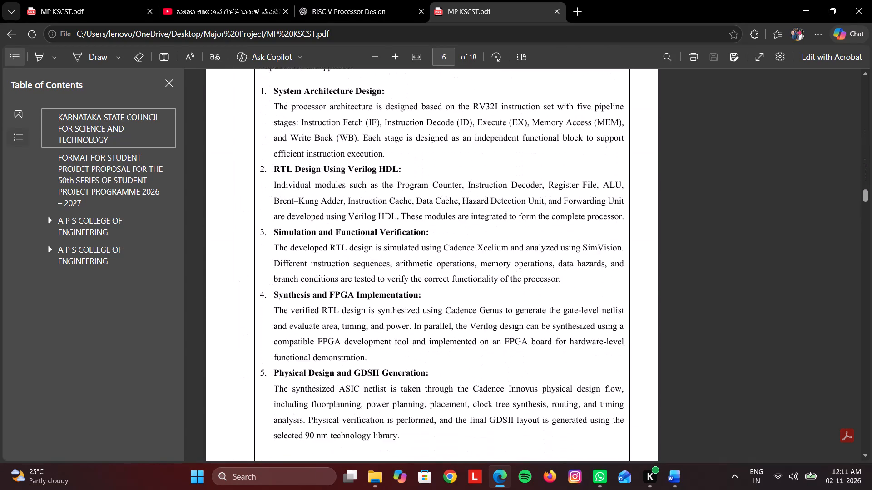
scroll(483, 324, down, 19)
scroll(483, 324, down, 18)
scroll(483, 324, down, 3)
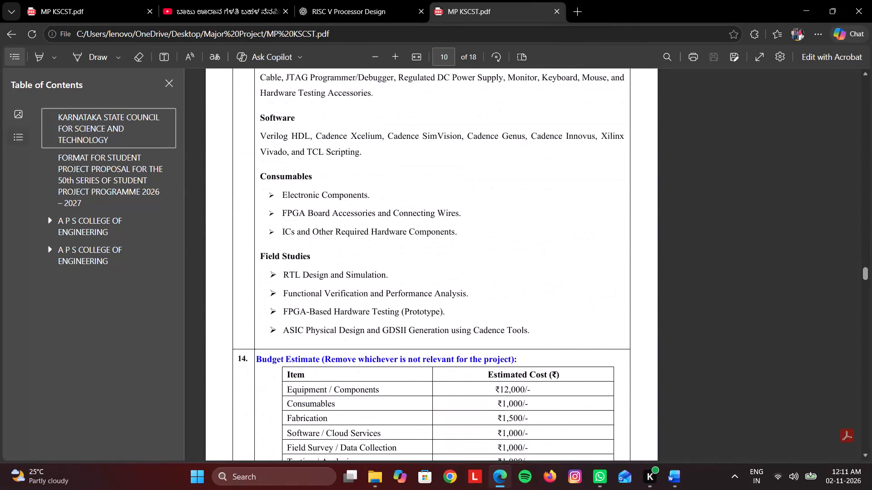
scroll(483, 324, down, 19)
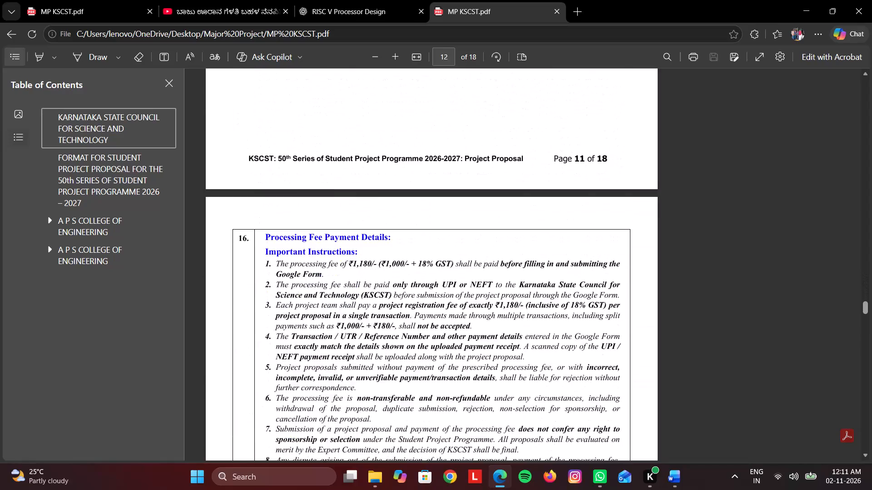
scroll(483, 324, down, 9)
scroll(483, 324, up, 5)
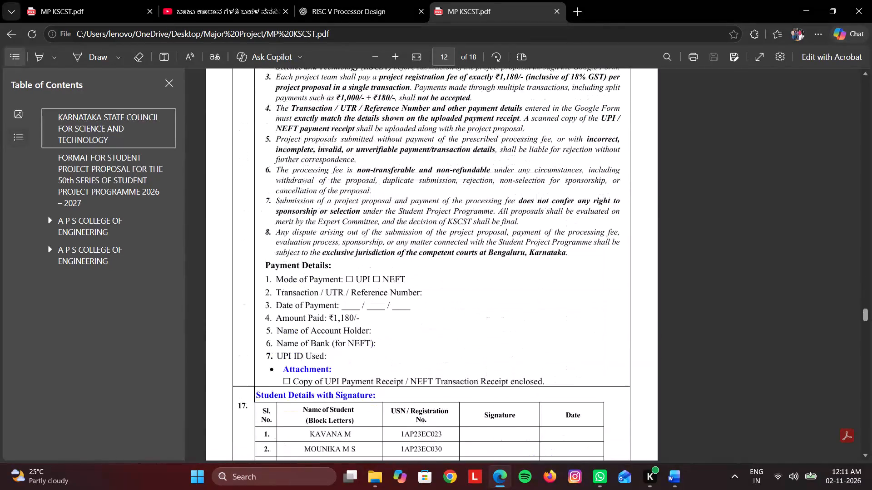